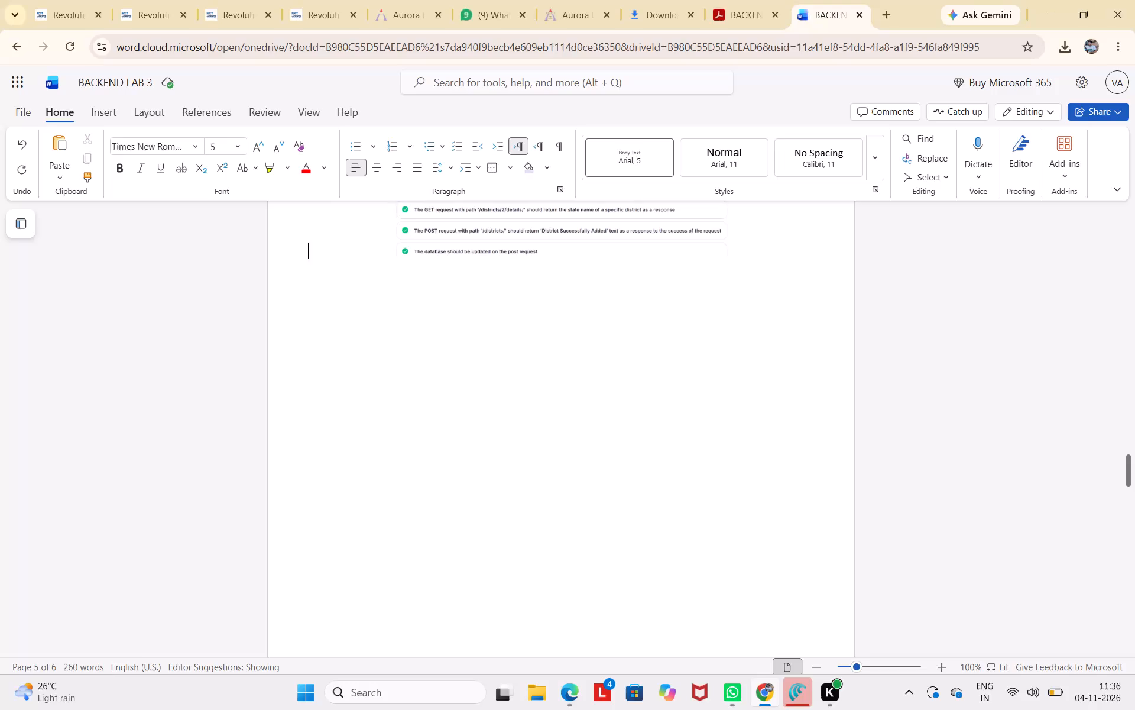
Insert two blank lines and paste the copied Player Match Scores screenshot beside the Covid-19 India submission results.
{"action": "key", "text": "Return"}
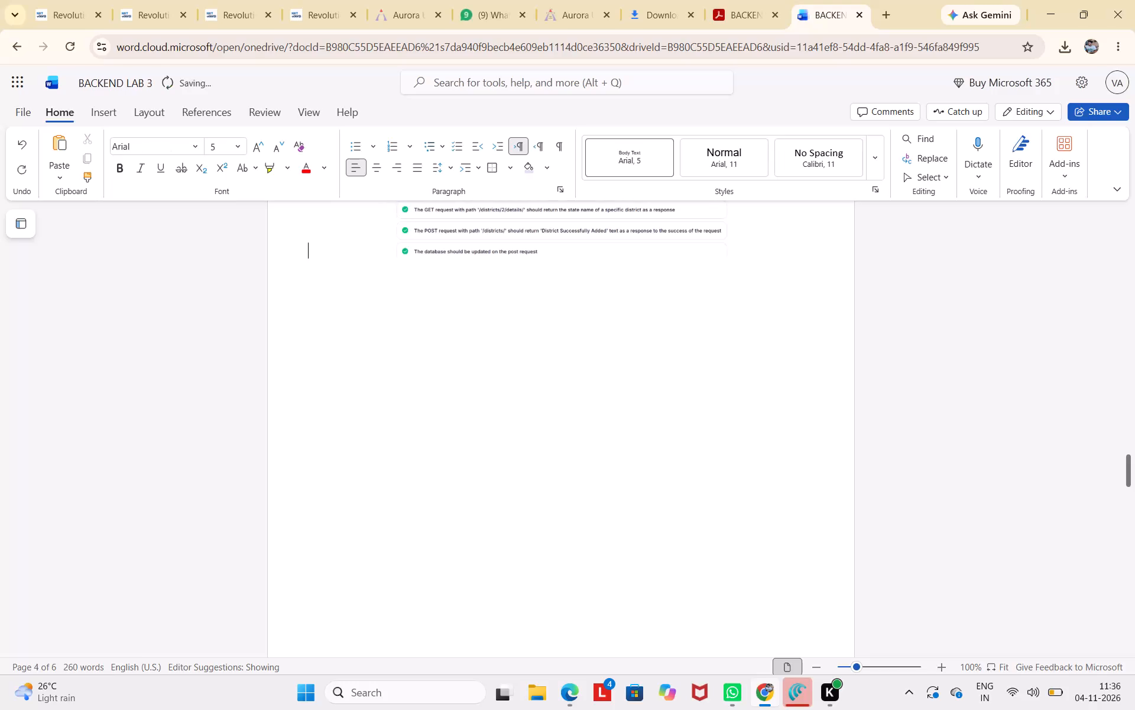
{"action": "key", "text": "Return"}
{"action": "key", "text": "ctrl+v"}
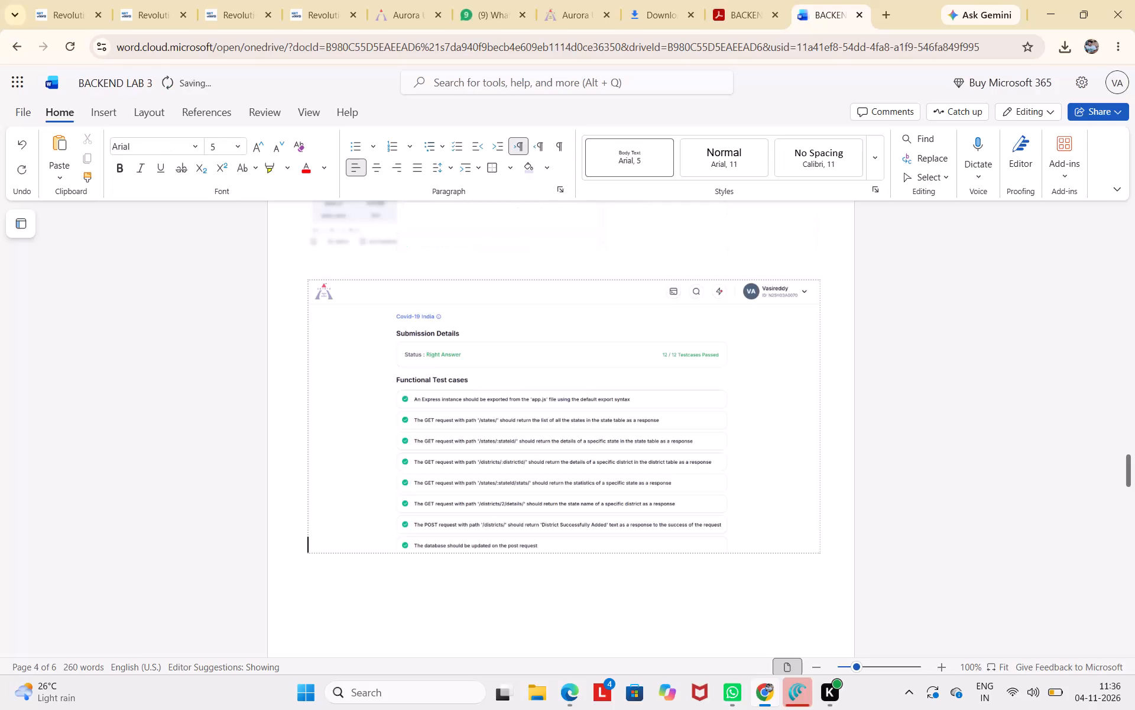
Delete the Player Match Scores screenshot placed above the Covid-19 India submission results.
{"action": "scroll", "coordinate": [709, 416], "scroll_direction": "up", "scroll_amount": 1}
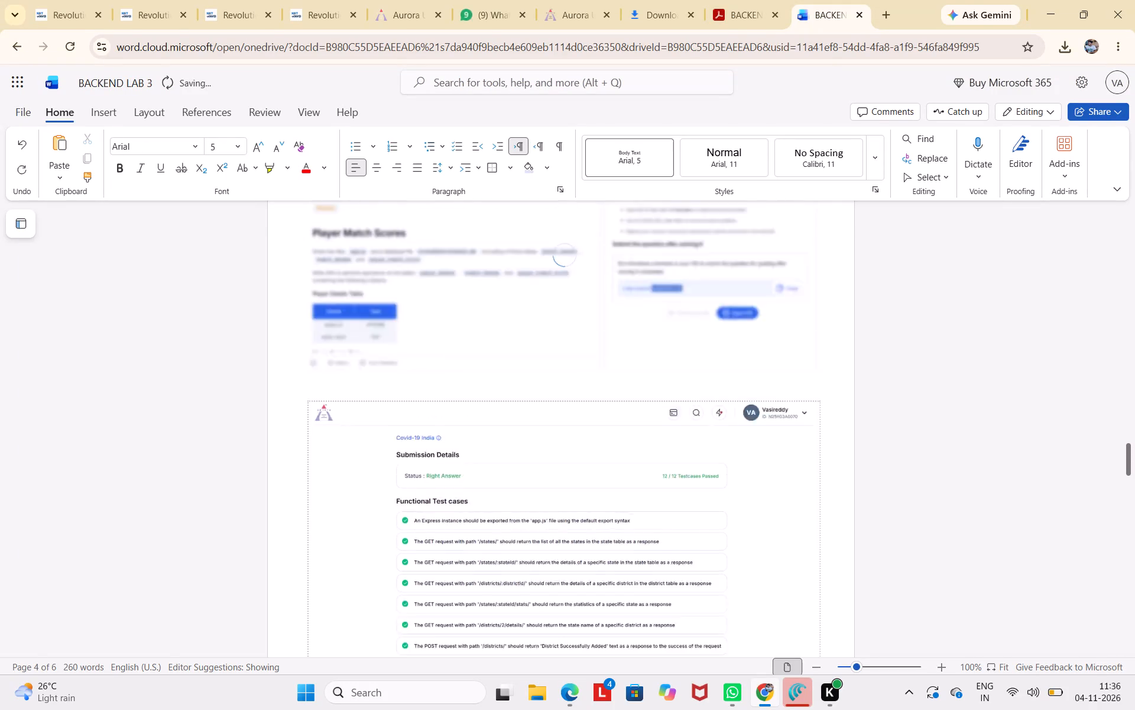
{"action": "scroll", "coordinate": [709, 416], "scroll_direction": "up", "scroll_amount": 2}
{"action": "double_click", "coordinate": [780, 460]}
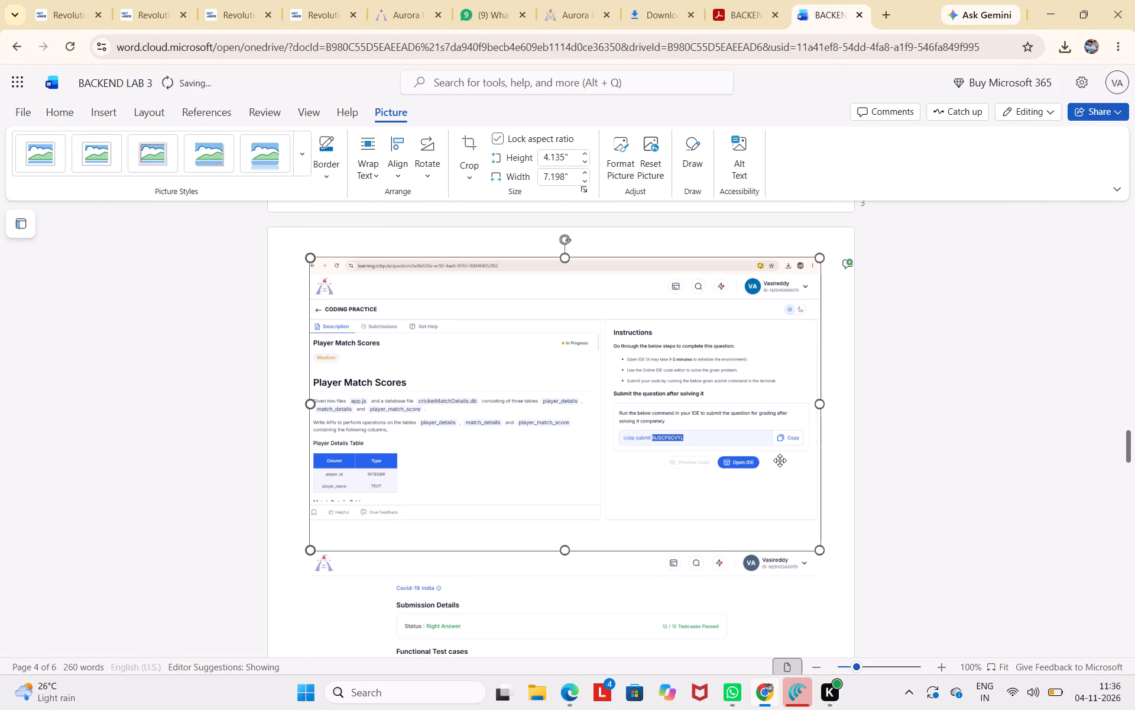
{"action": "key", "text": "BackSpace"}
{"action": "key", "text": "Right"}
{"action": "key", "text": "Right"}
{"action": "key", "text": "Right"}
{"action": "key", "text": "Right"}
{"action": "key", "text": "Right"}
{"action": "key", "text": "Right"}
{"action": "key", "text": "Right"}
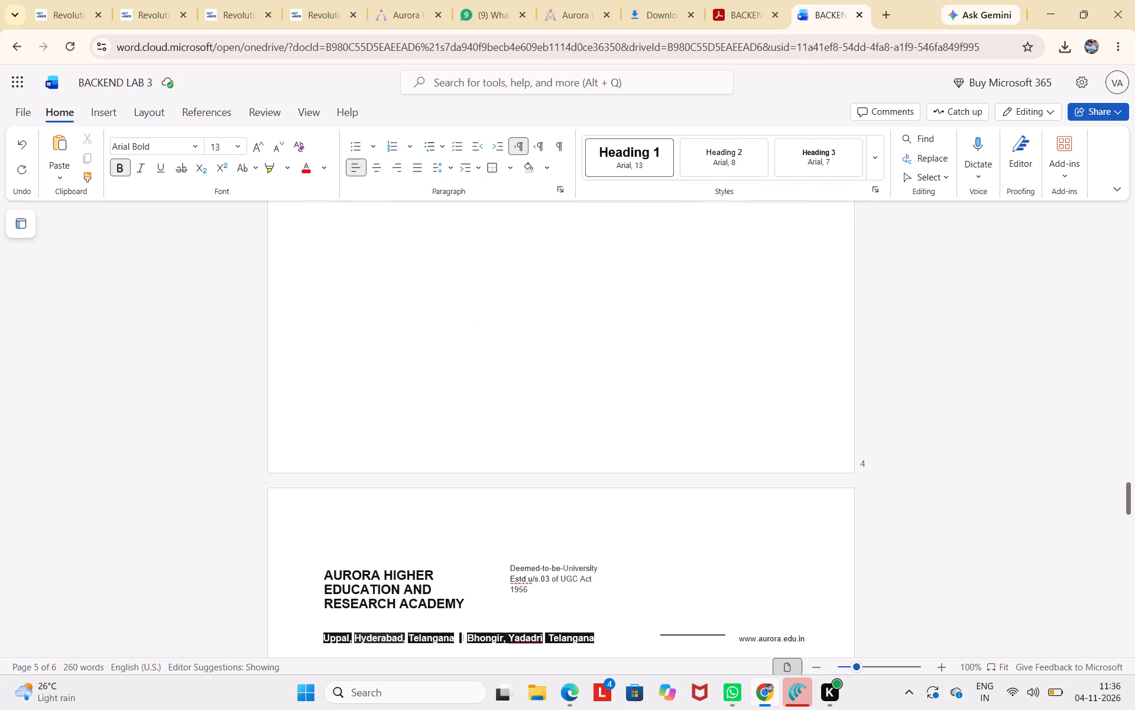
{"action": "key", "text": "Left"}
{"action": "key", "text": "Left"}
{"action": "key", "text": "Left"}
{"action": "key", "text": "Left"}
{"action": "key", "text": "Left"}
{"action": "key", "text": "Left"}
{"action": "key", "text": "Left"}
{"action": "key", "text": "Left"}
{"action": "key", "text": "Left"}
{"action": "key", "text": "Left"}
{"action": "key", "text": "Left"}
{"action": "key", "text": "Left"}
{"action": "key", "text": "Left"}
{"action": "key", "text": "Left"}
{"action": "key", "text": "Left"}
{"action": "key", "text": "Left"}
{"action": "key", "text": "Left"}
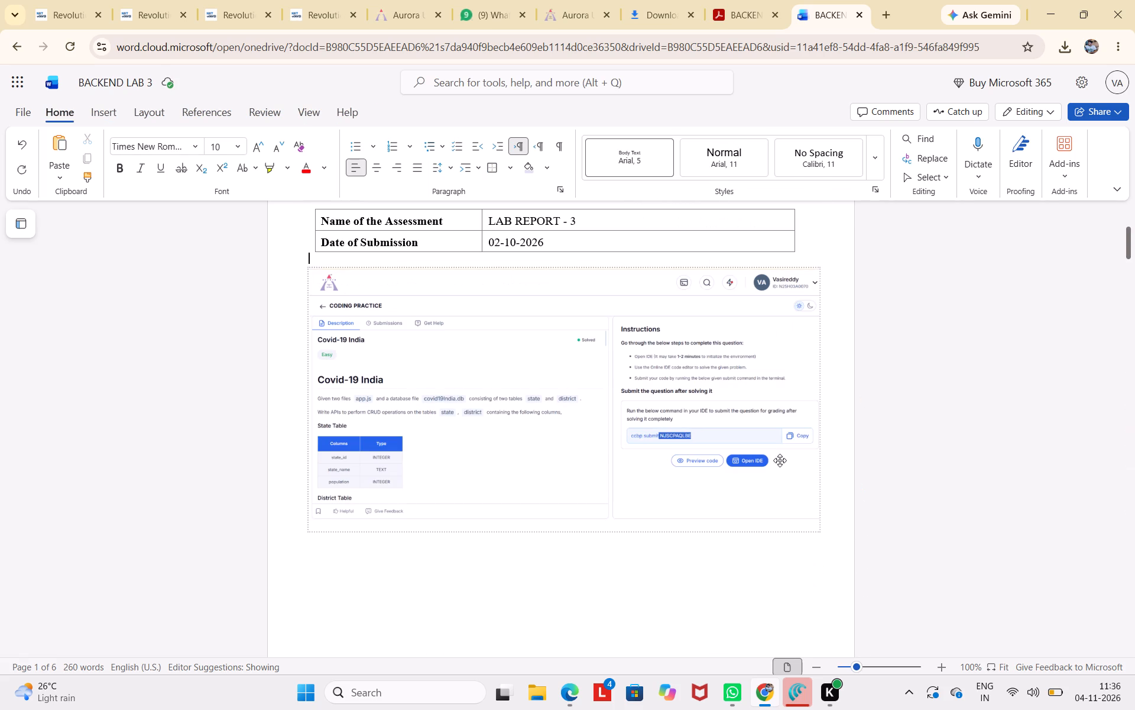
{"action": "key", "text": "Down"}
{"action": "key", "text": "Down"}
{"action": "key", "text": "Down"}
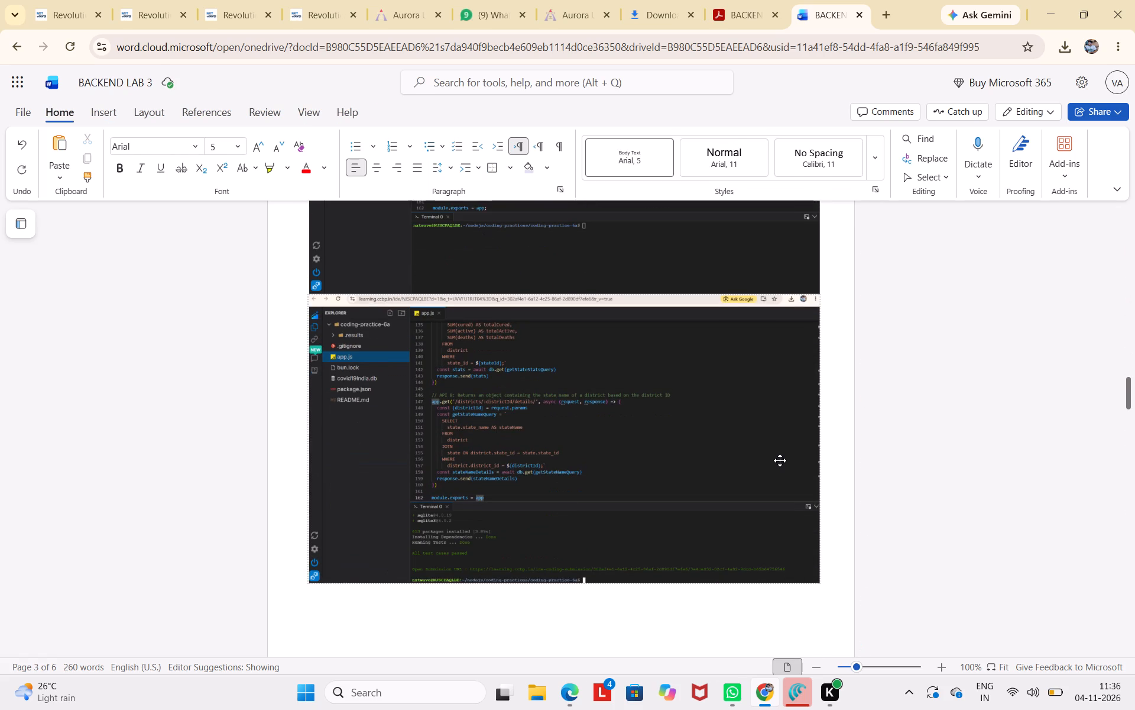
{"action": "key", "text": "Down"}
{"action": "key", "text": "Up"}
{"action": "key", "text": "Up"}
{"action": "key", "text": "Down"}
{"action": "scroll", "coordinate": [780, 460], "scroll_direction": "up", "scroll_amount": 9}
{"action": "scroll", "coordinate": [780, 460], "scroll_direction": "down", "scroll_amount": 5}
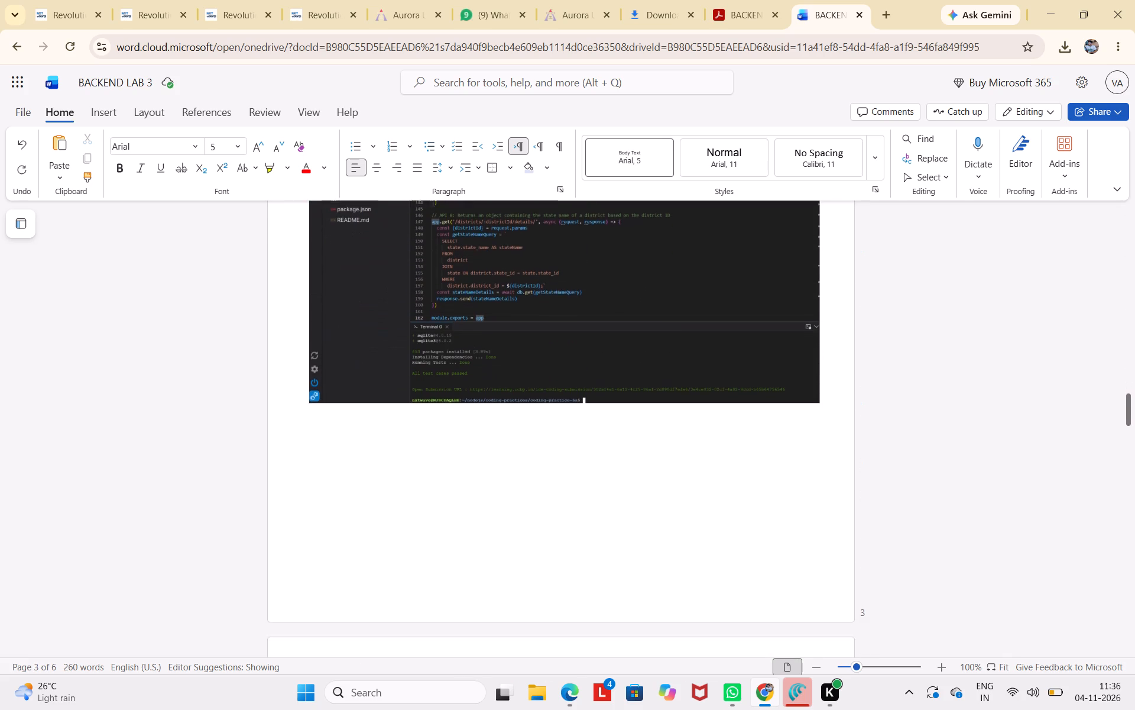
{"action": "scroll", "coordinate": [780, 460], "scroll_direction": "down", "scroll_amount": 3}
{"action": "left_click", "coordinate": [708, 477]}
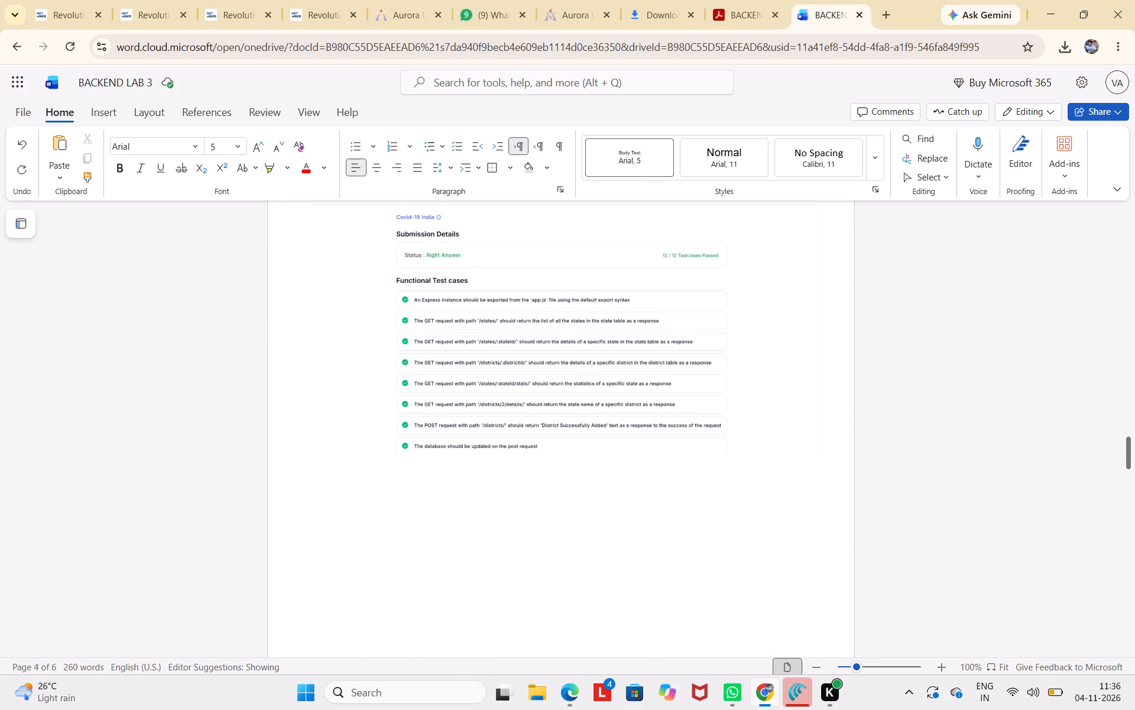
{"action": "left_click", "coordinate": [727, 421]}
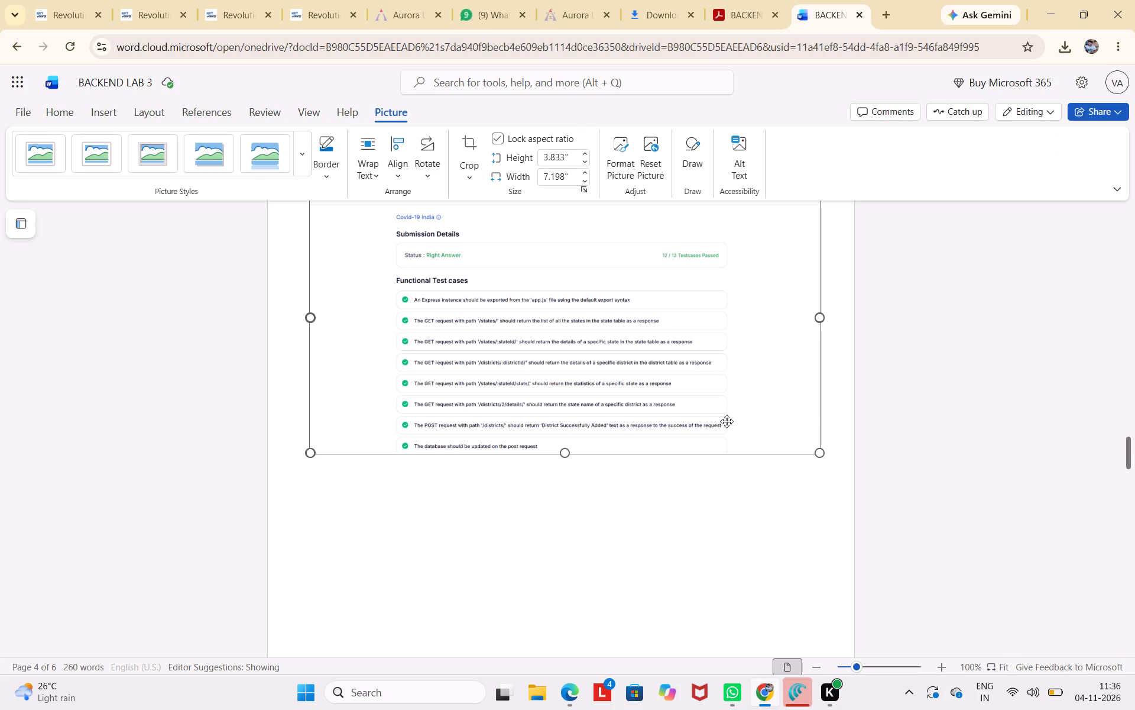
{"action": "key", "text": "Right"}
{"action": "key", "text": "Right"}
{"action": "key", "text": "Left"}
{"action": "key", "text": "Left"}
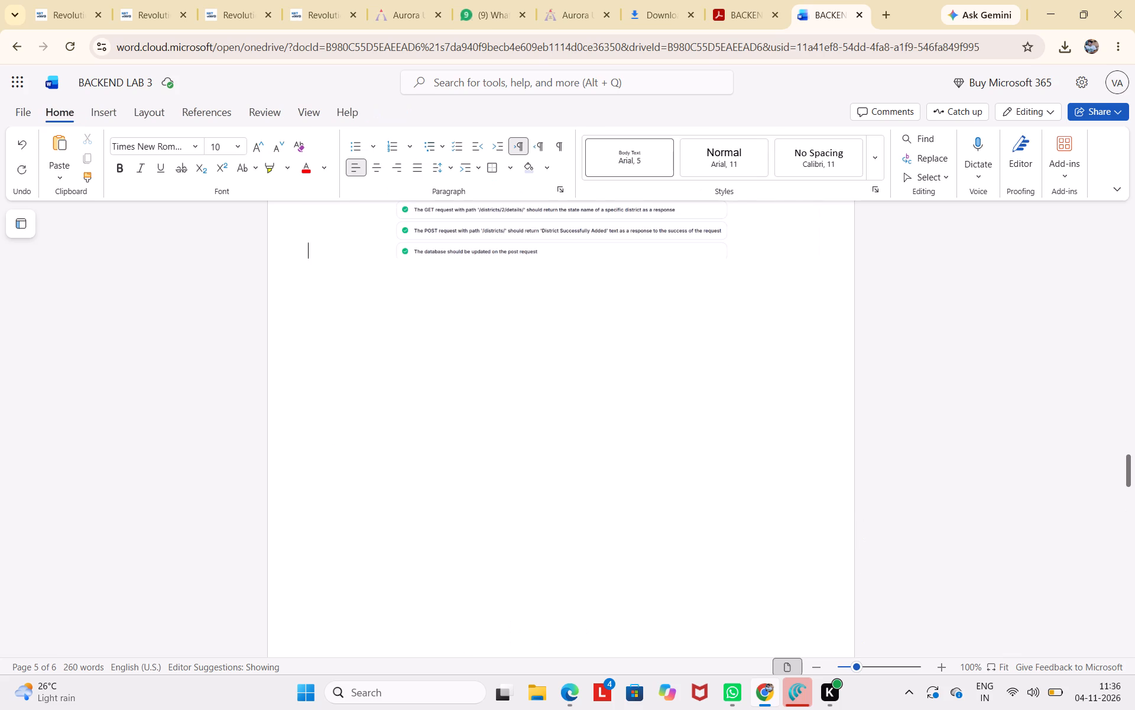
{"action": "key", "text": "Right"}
Paste the copied Player Match Scores screenshot directly after the Covid-19 India submission results picture on page 4.
{"action": "scroll", "coordinate": [727, 421], "scroll_direction": "up", "scroll_amount": 1}
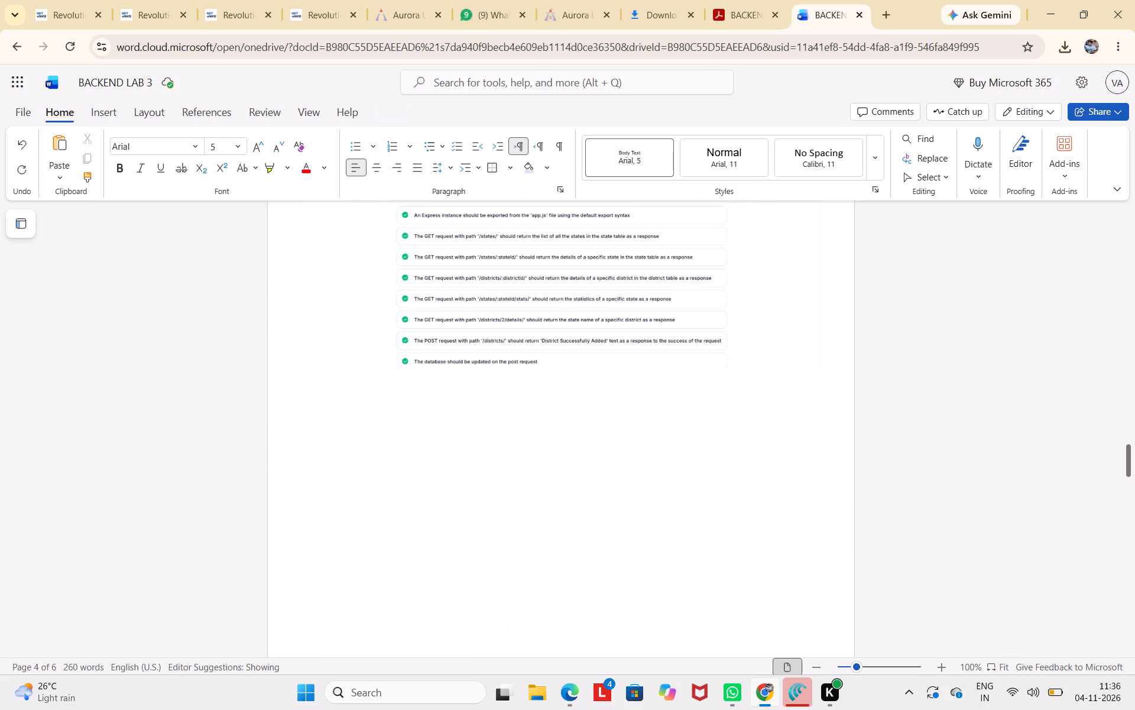
{"action": "scroll", "coordinate": [727, 421], "scroll_direction": "up", "scroll_amount": 1}
{"action": "left_click", "coordinate": [690, 282]}
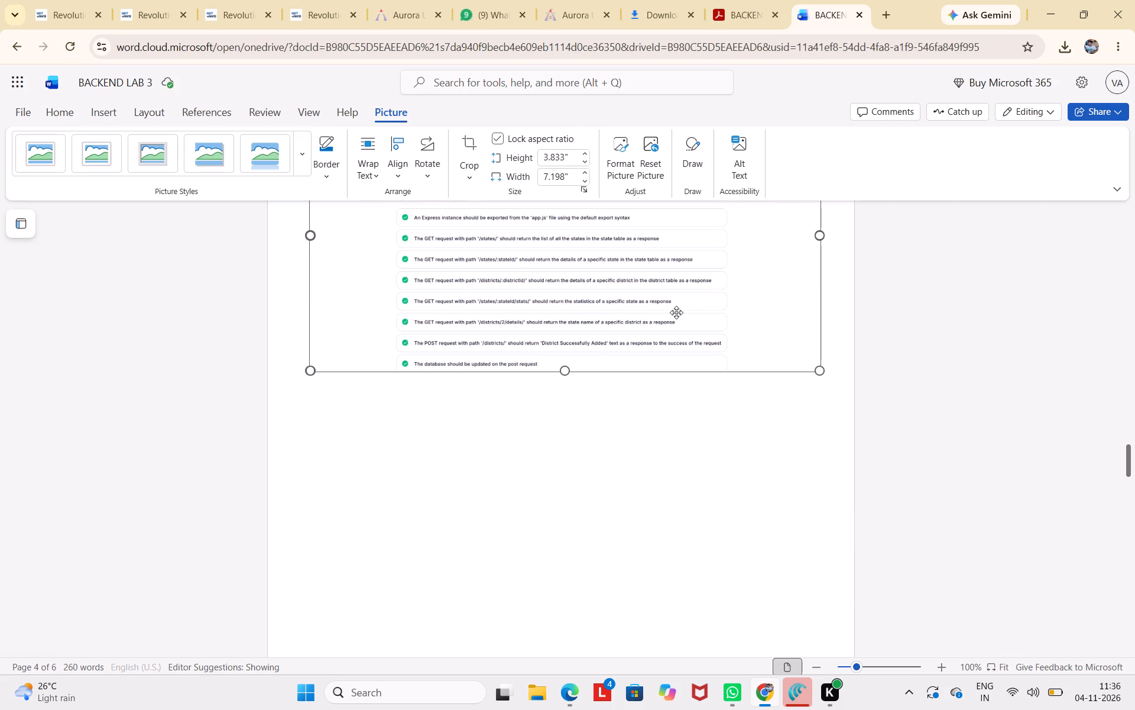
{"action": "key", "text": "Right"}
{"action": "key", "text": "ctrl+v"}
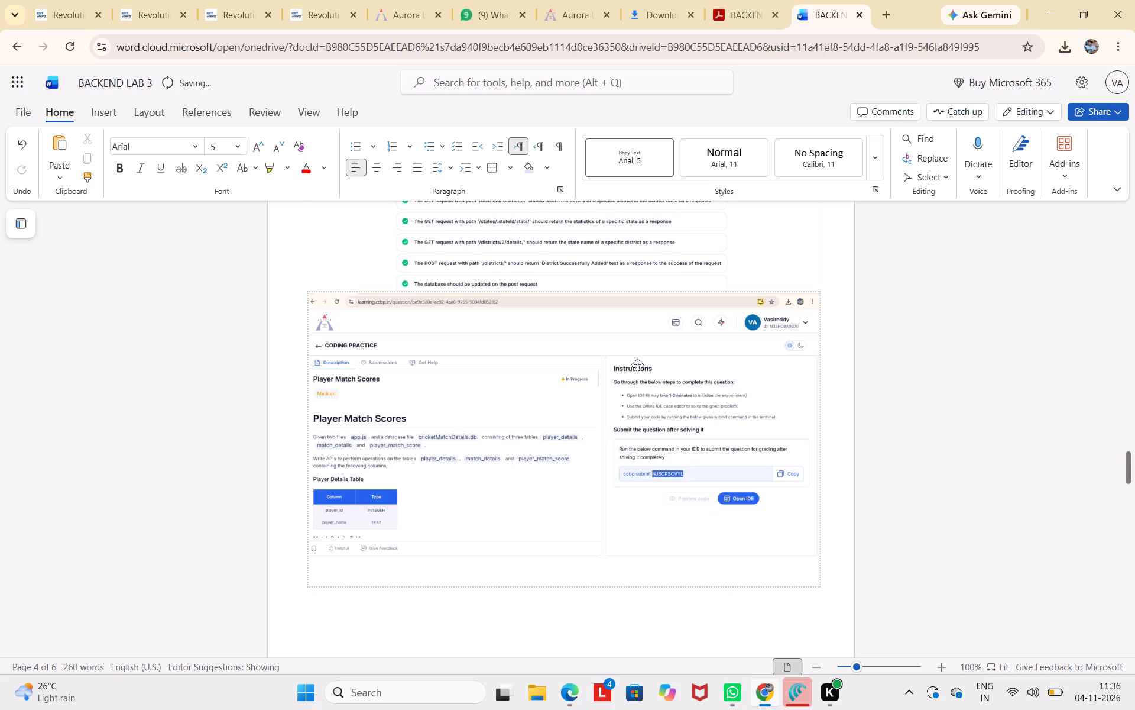
Check the order and placement of the Covid-19 India results and Player Match Scores pictures on page 4.
{"action": "scroll", "coordinate": [637, 365], "scroll_direction": "up", "scroll_amount": 3}
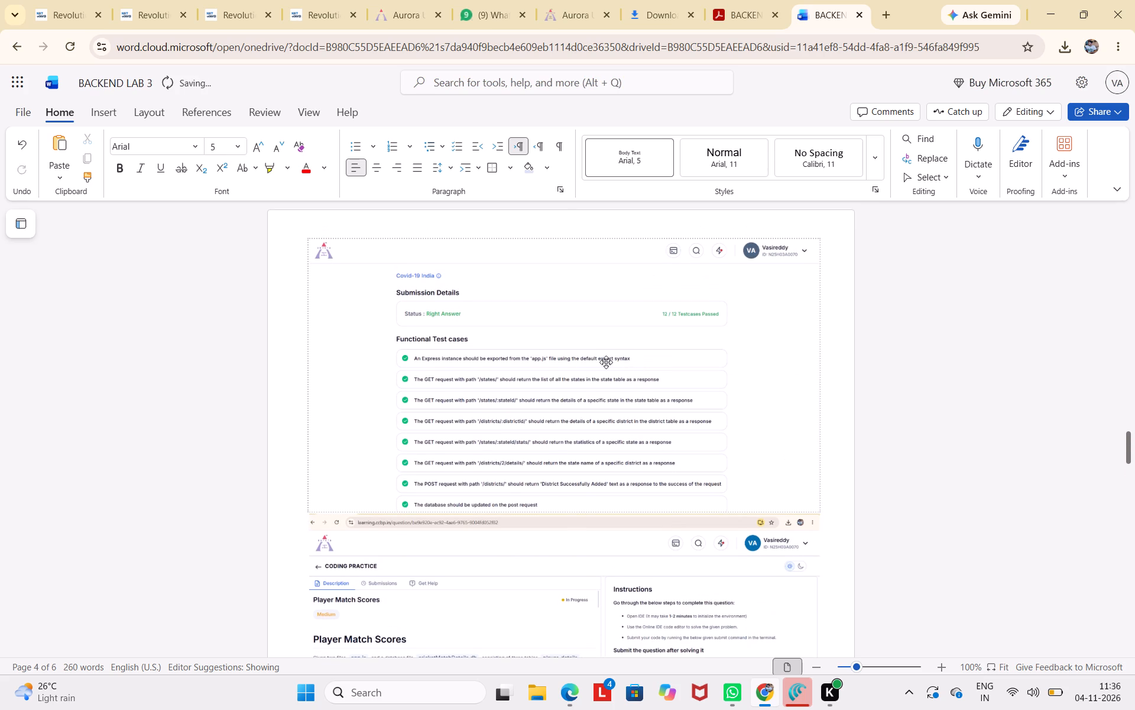
{"action": "left_click", "coordinate": [606, 362]}
{"action": "left_click_drag", "start_coordinate": [606, 362], "coordinate": [594, 358]}
{"action": "double_click", "coordinate": [594, 358]}
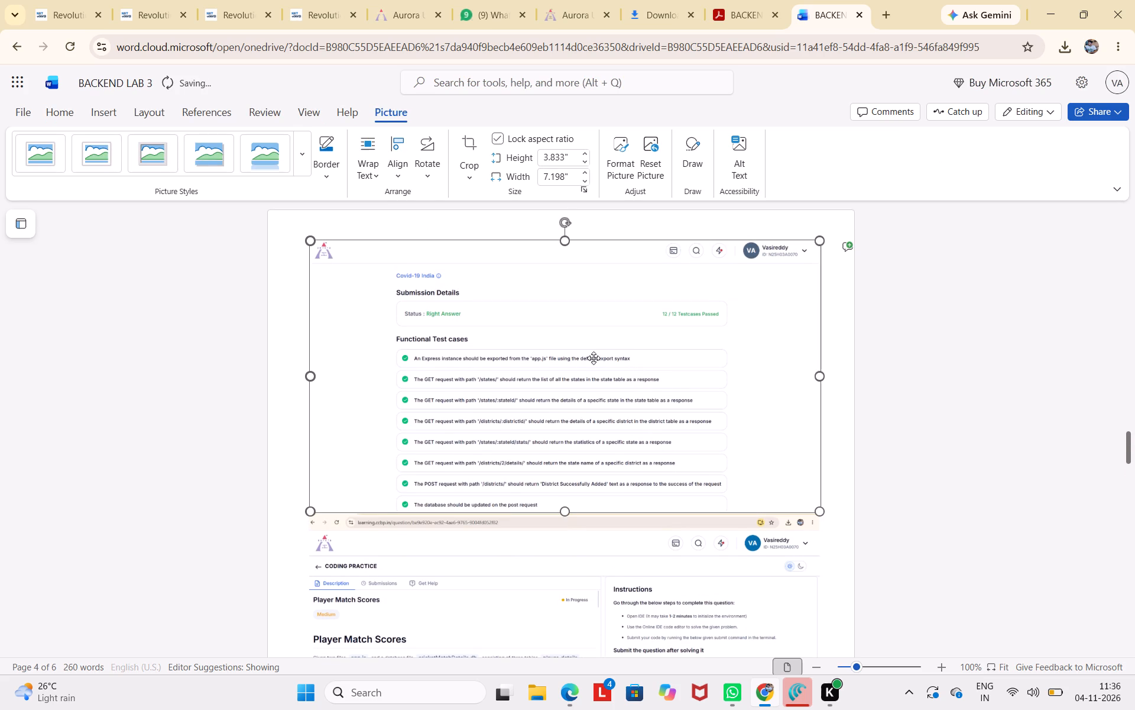
{"action": "scroll", "coordinate": [594, 358], "scroll_direction": "down", "scroll_amount": 1}
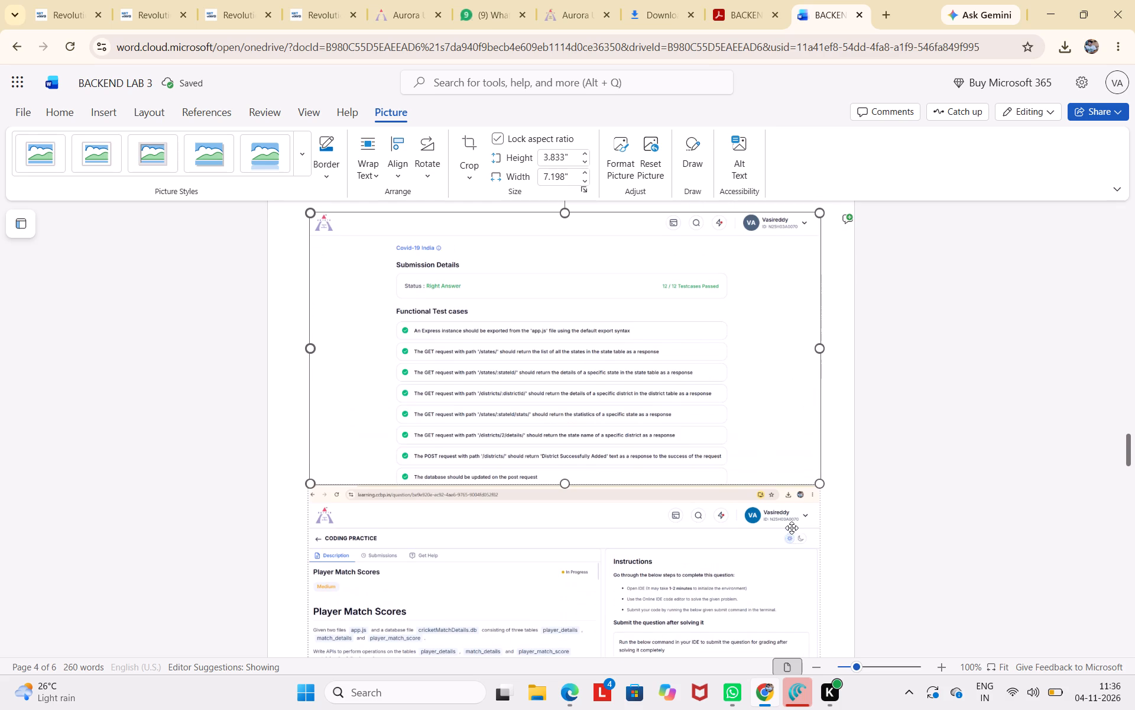
{"action": "scroll", "coordinate": [792, 528], "scroll_direction": "down", "scroll_amount": 4}
{"action": "left_click", "coordinate": [734, 495]}
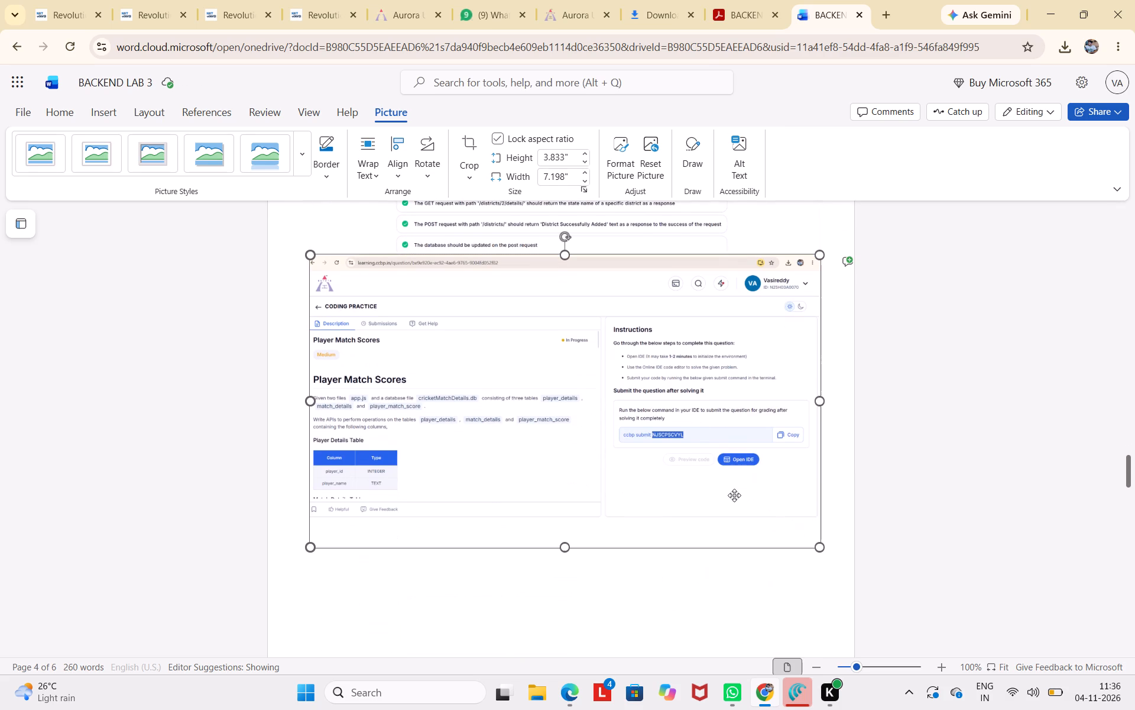
{"action": "scroll", "coordinate": [733, 504], "scroll_direction": "up", "scroll_amount": 4}
{"action": "scroll", "coordinate": [733, 504], "scroll_direction": "down", "scroll_amount": 1}
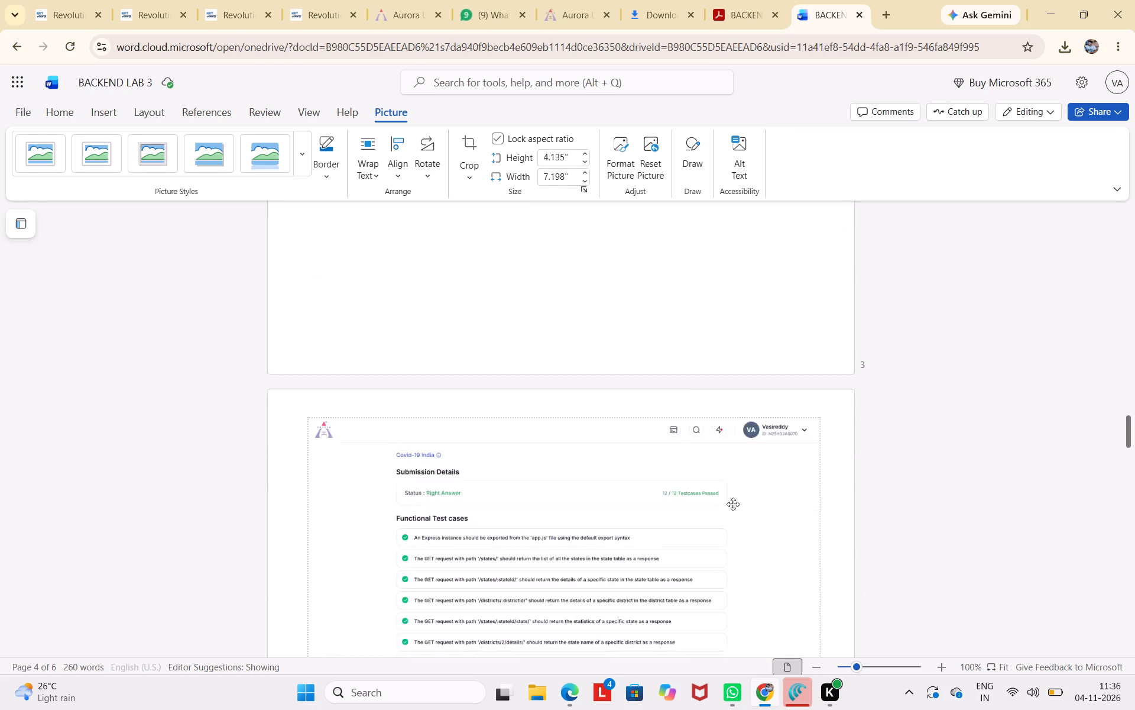
{"action": "scroll", "coordinate": [733, 504], "scroll_direction": "down", "scroll_amount": 6}
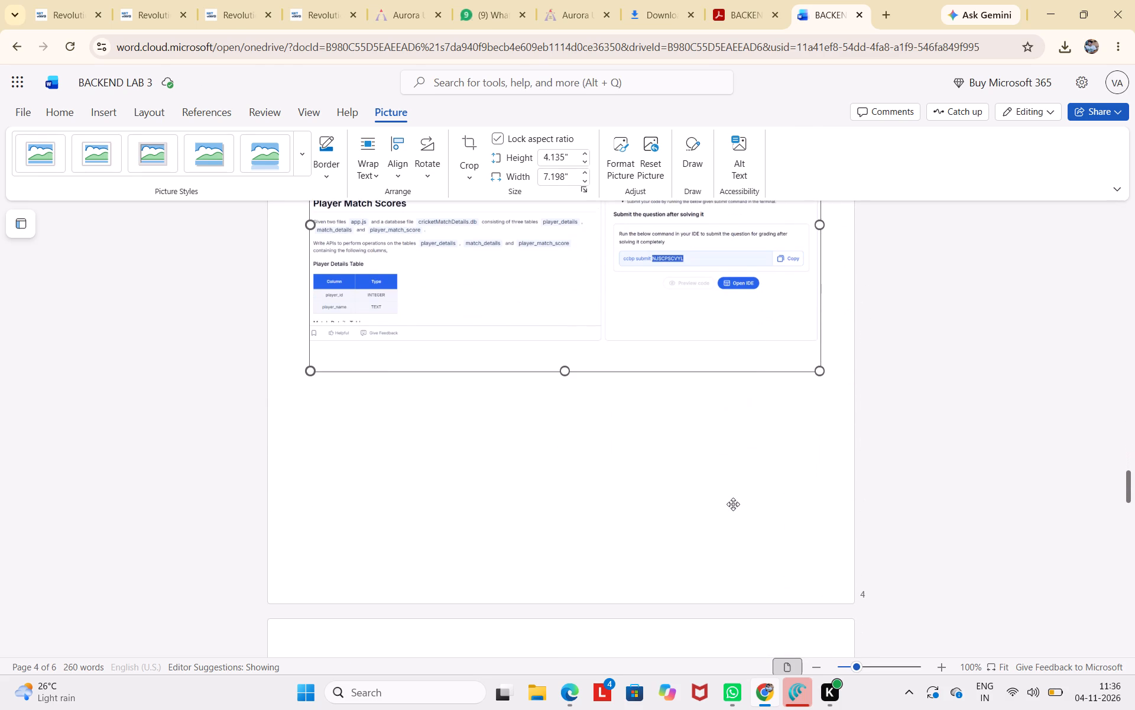
Switch to File Explorer and copy the app.js image Screenshot 2026-11-04 112740.png from the Gallery, closing the viewer and Gallery.
{"action": "left_click", "coordinate": [537, 699]}
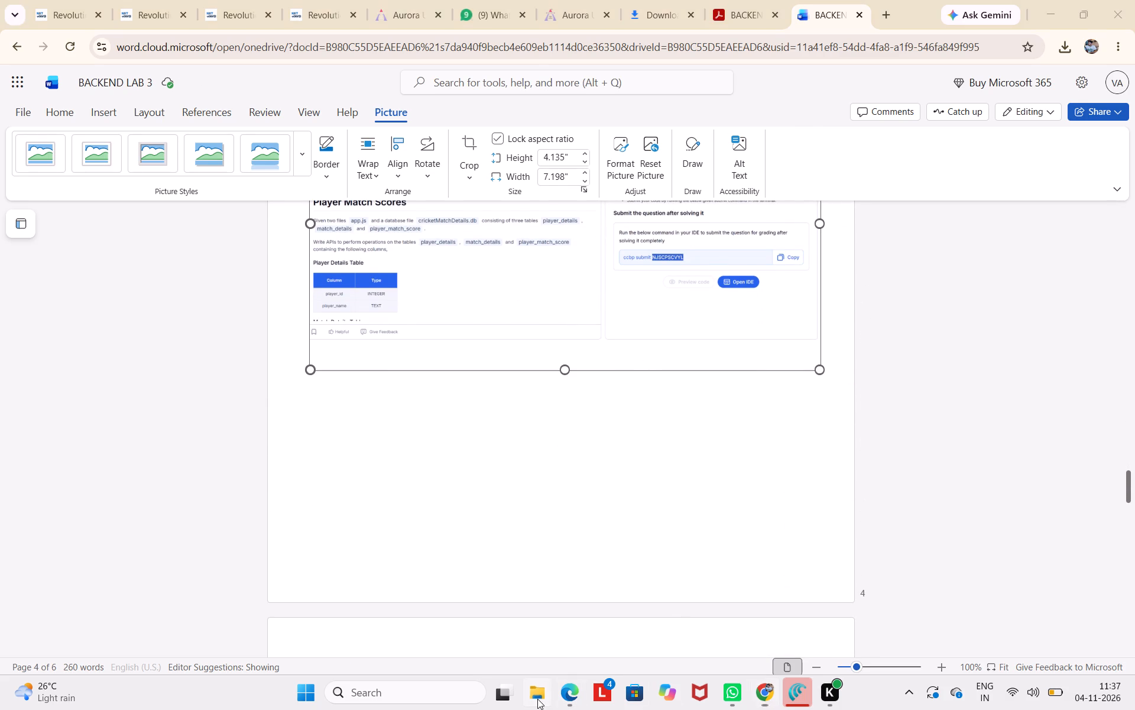
{"action": "left_click", "coordinate": [70, 141]}
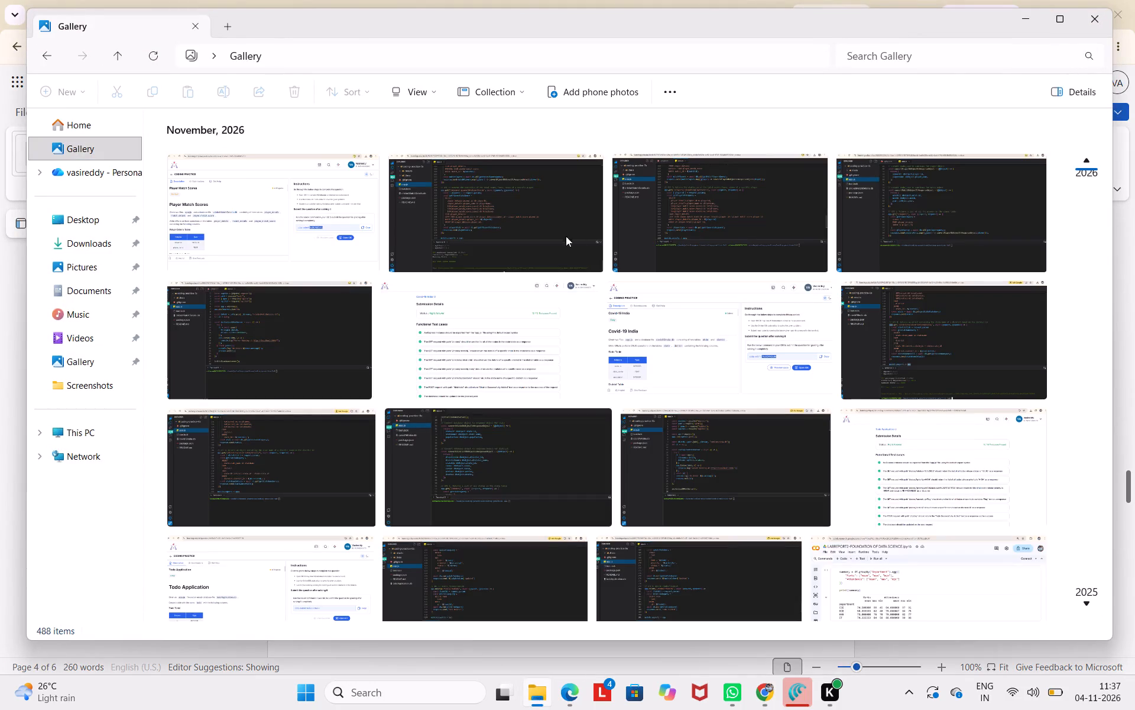
{"action": "left_click", "coordinate": [291, 328]}
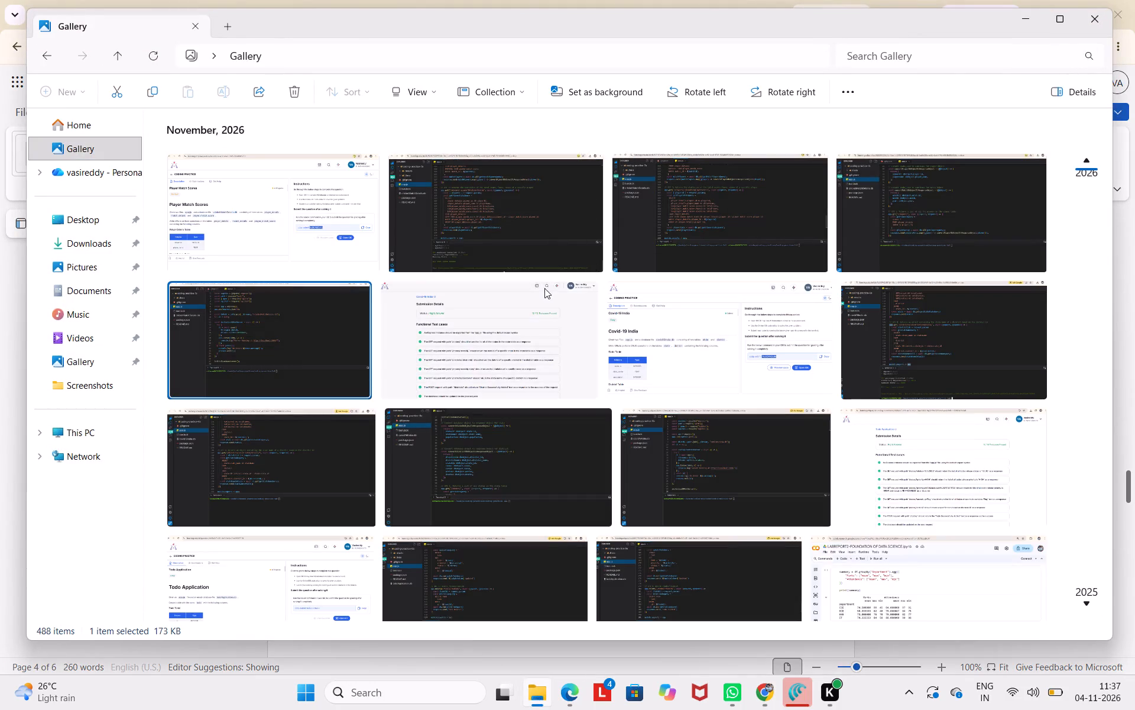
{"action": "double_click", "coordinate": [272, 370]}
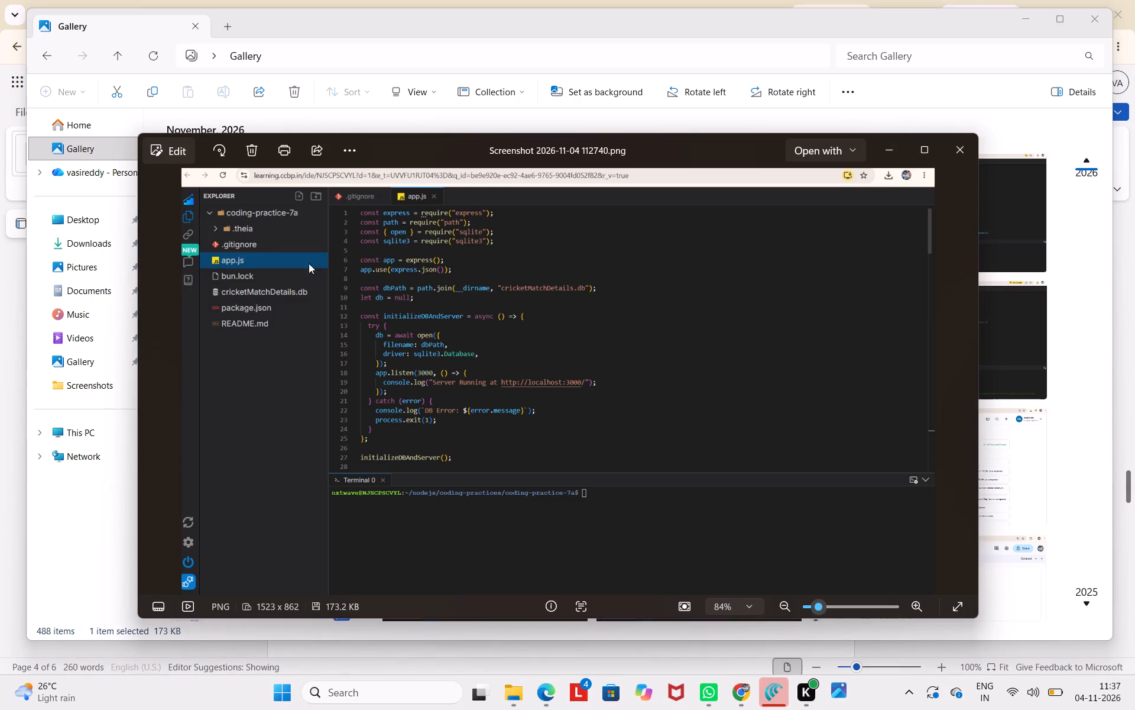
{"action": "left_click", "coordinate": [348, 151]}
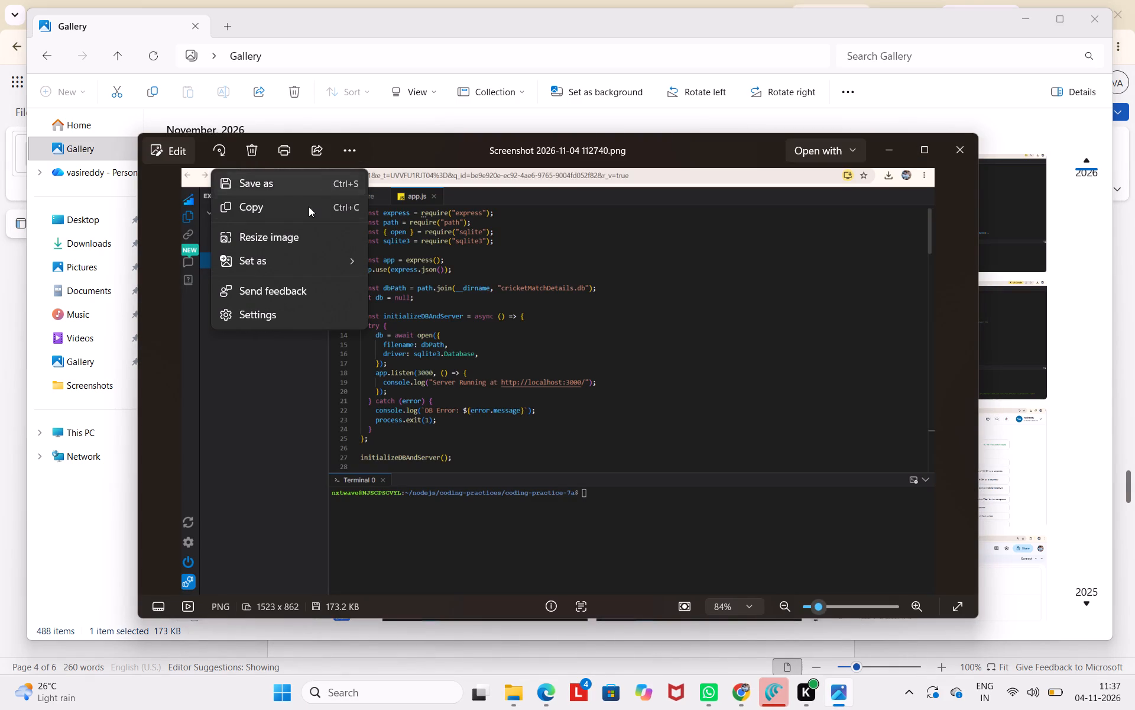
{"action": "left_click", "coordinate": [309, 206]}
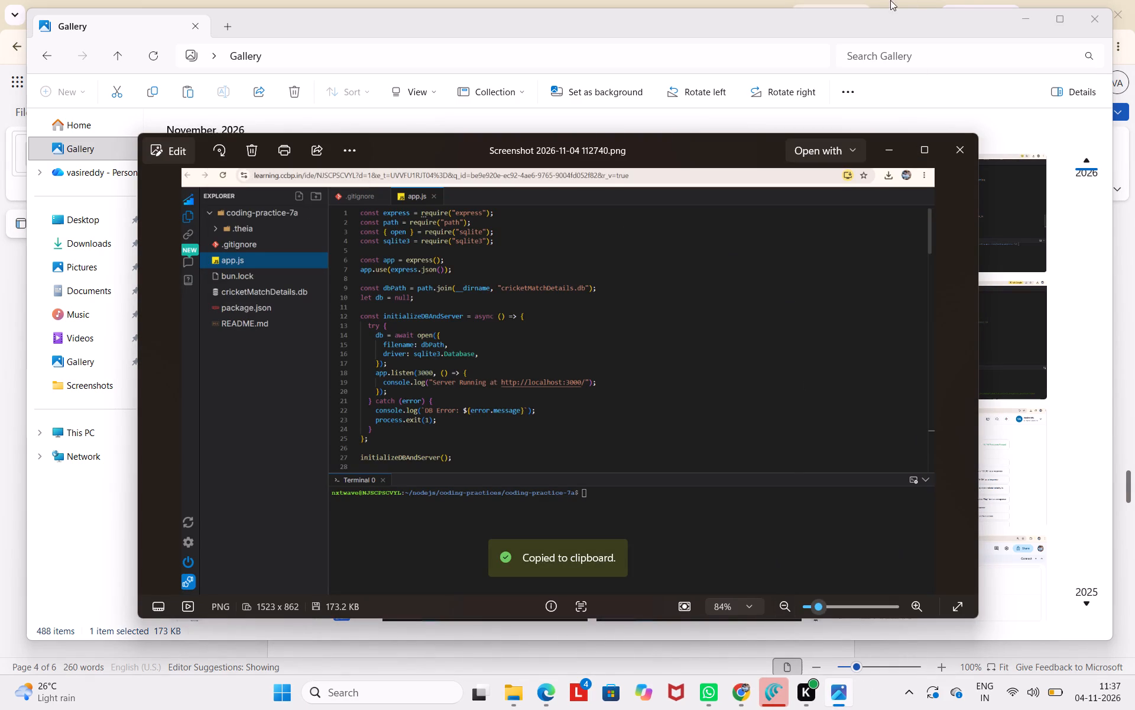
{"action": "left_click", "coordinate": [964, 153]}
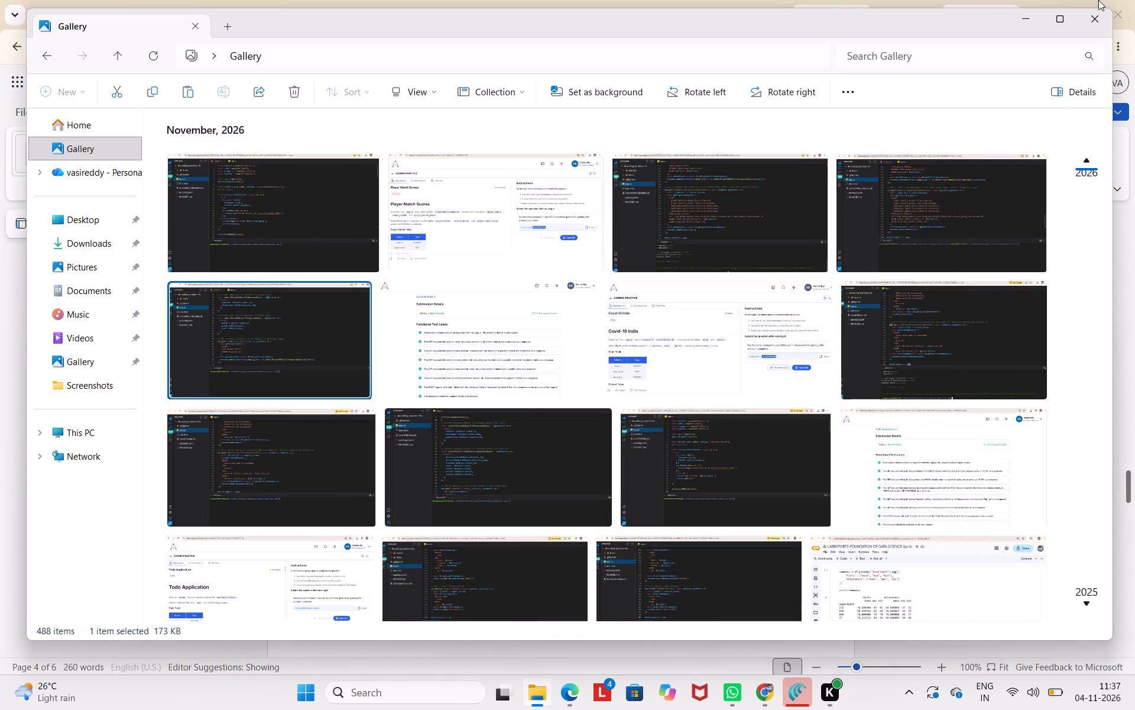
{"action": "left_click", "coordinate": [1090, 16]}
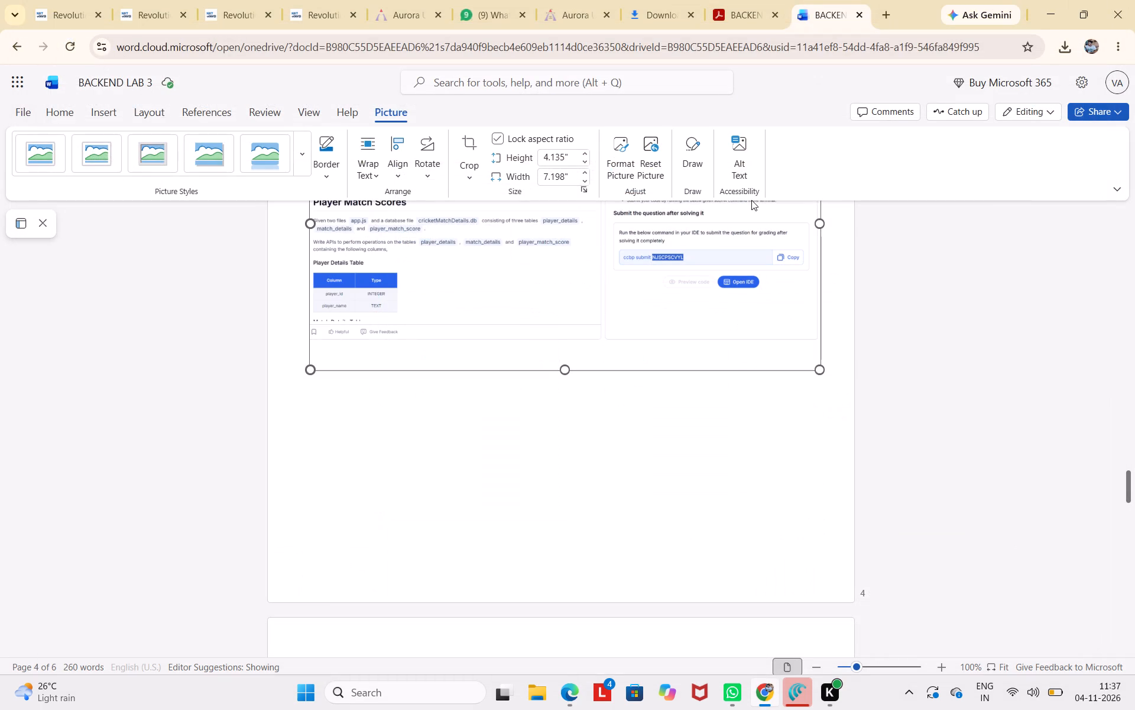
Paste the copied app.js code screenshot into the BACKEND LAB 3 document after the Player Match Scores picture.
{"action": "left_click", "coordinate": [667, 358]}
{"action": "key", "text": "Right"}
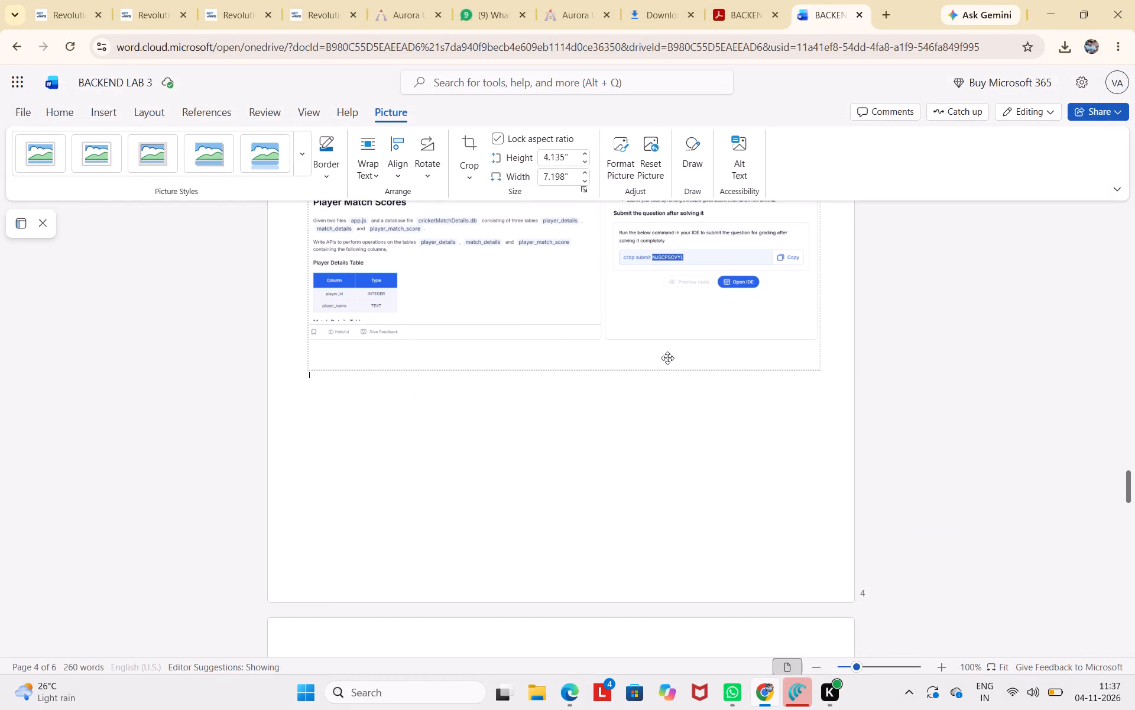
{"action": "key", "text": "ctrl+v"}
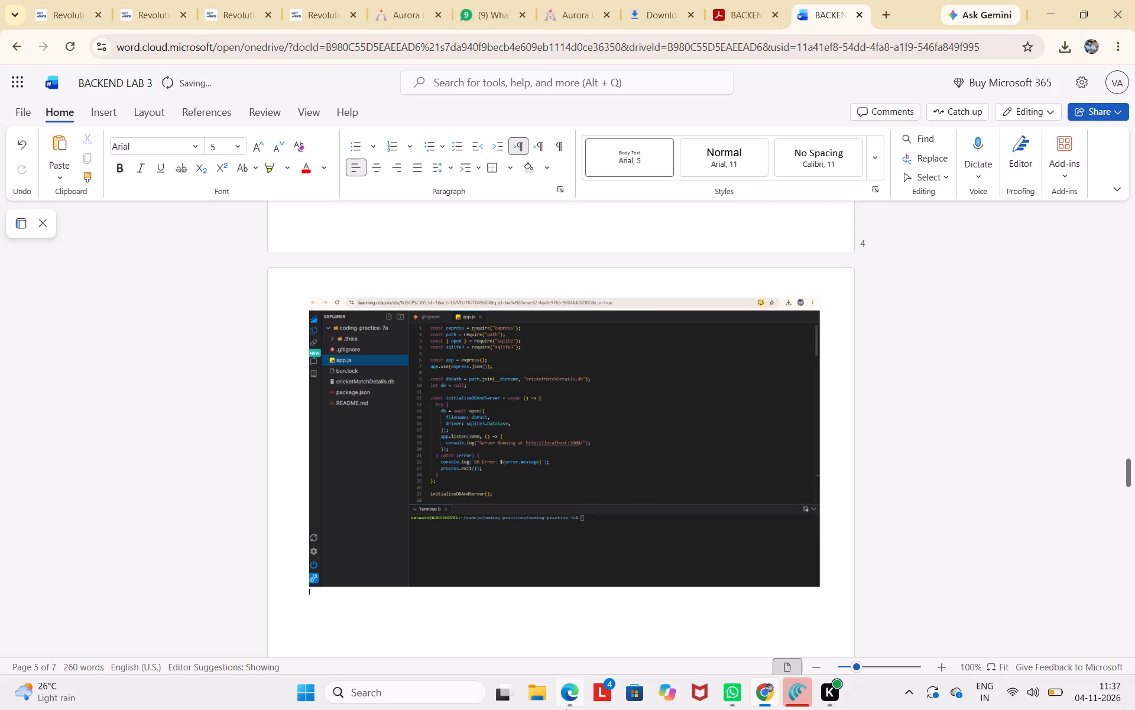
Switch to File Explorer and copy the app.js image Screenshot 2026-11-04 112802.png from the Gallery, closing the viewer and Gallery.
{"action": "left_click", "coordinate": [541, 697]}
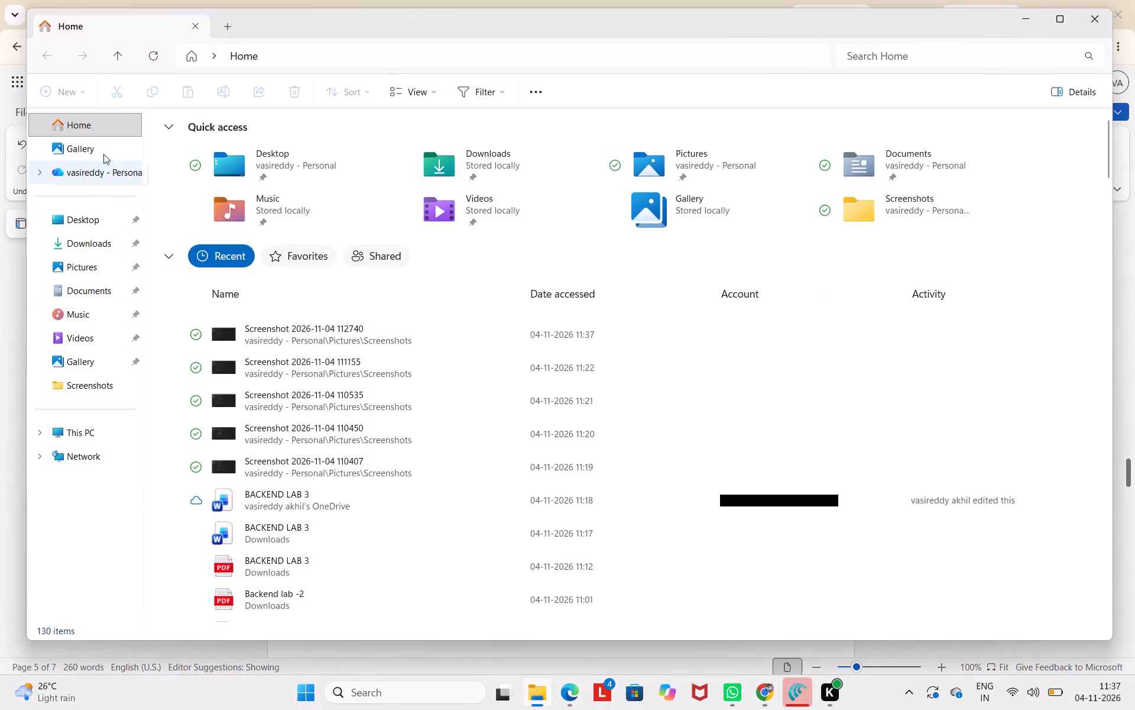
{"action": "left_click", "coordinate": [103, 137]}
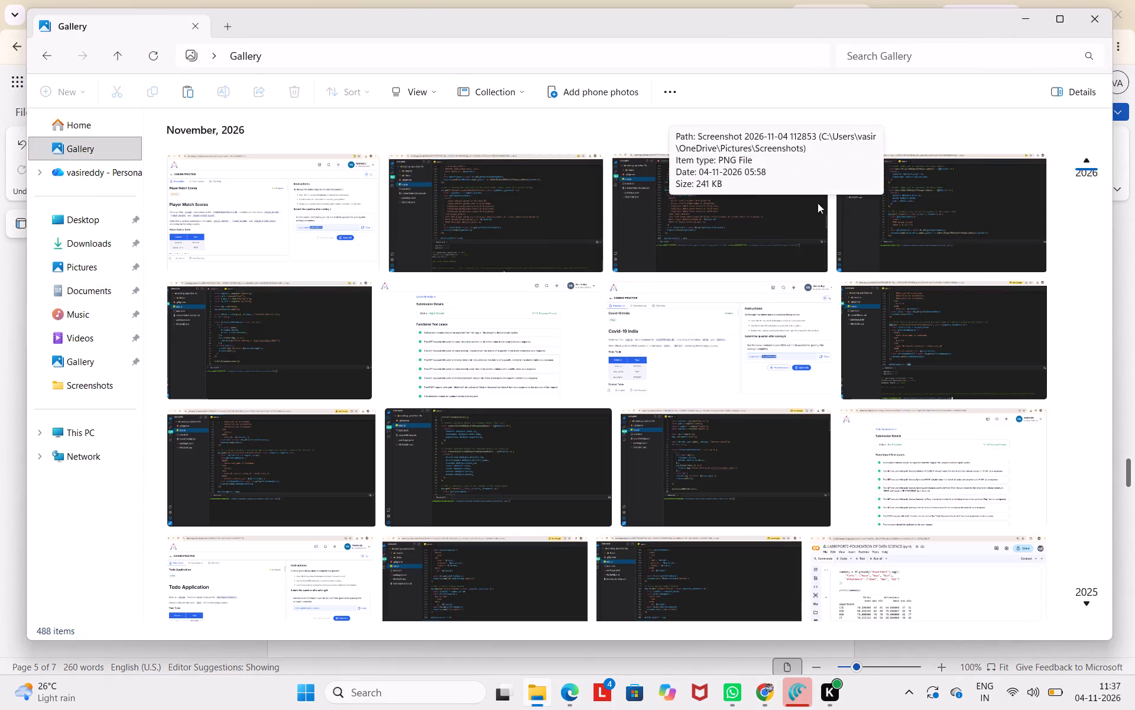
{"action": "double_click", "coordinate": [883, 240]}
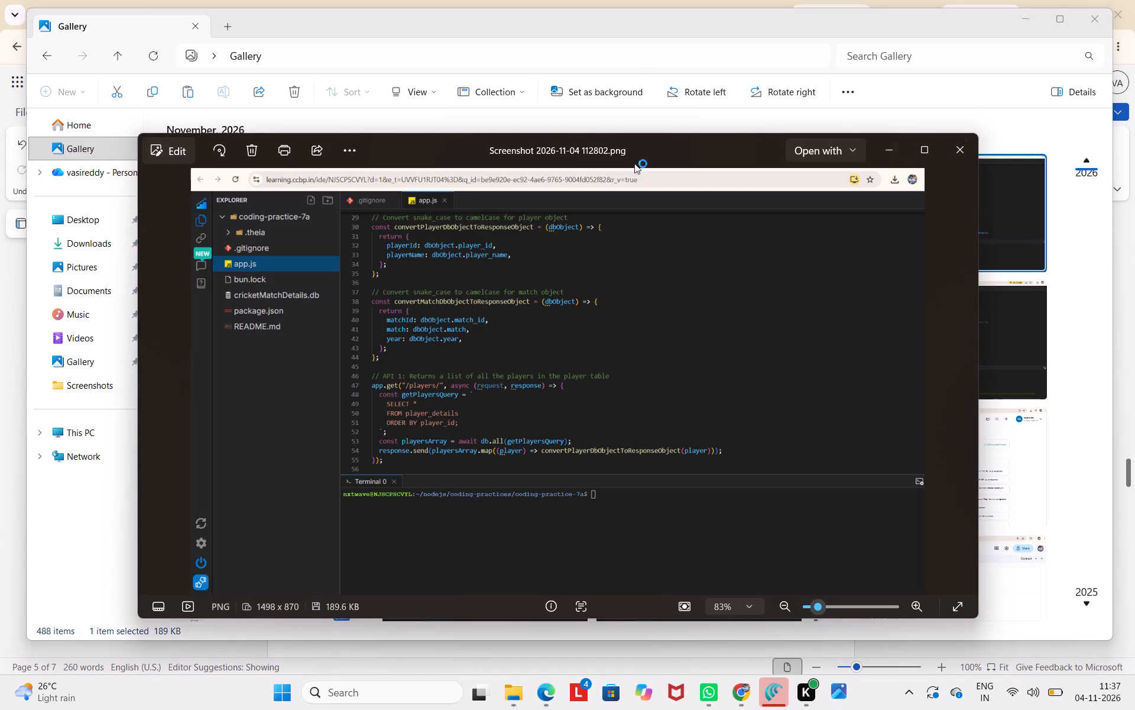
{"action": "left_click", "coordinate": [349, 159]}
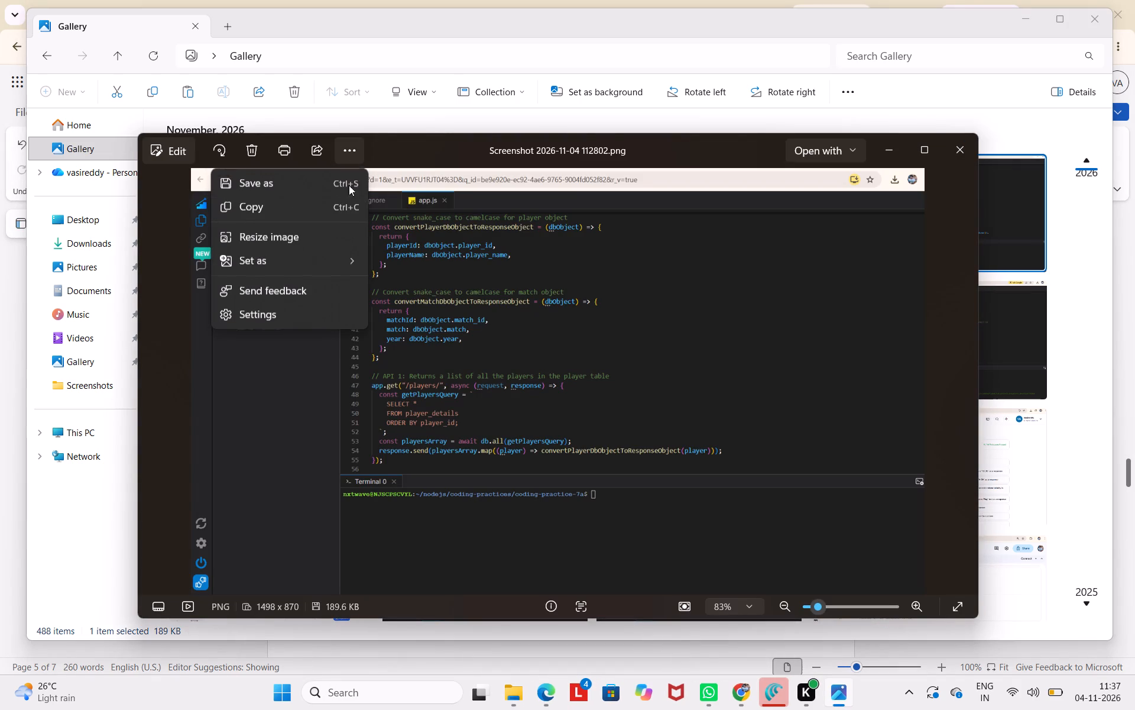
{"action": "left_click", "coordinate": [342, 208]}
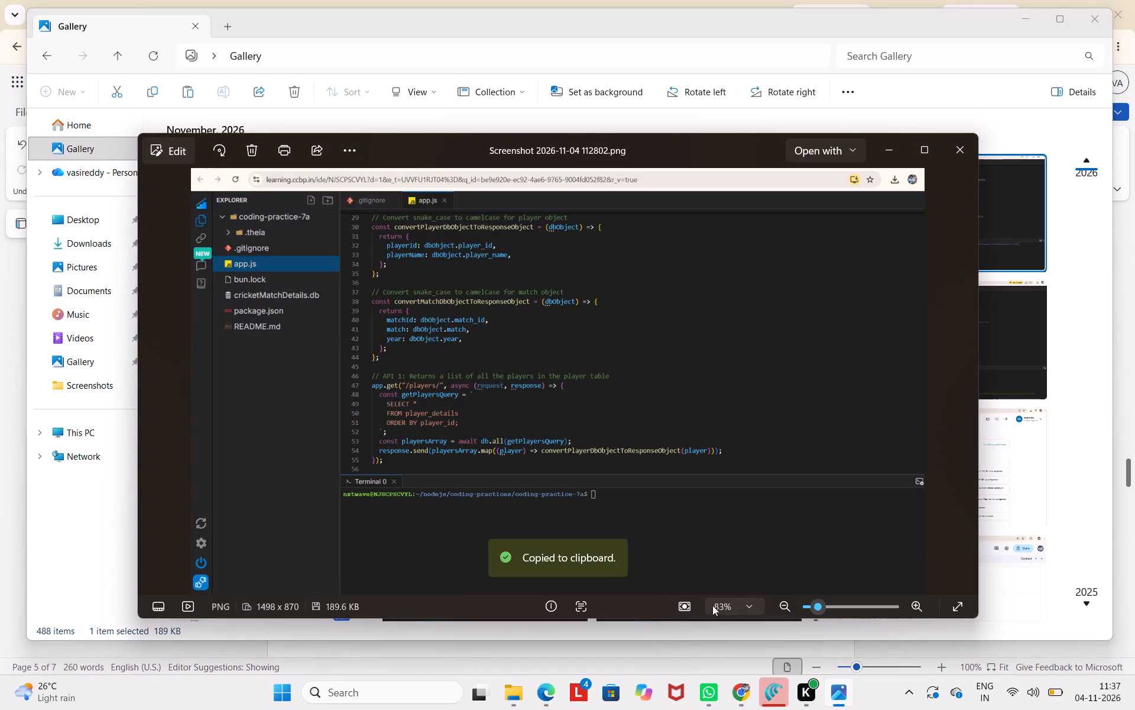
{"action": "left_click", "coordinate": [956, 150]}
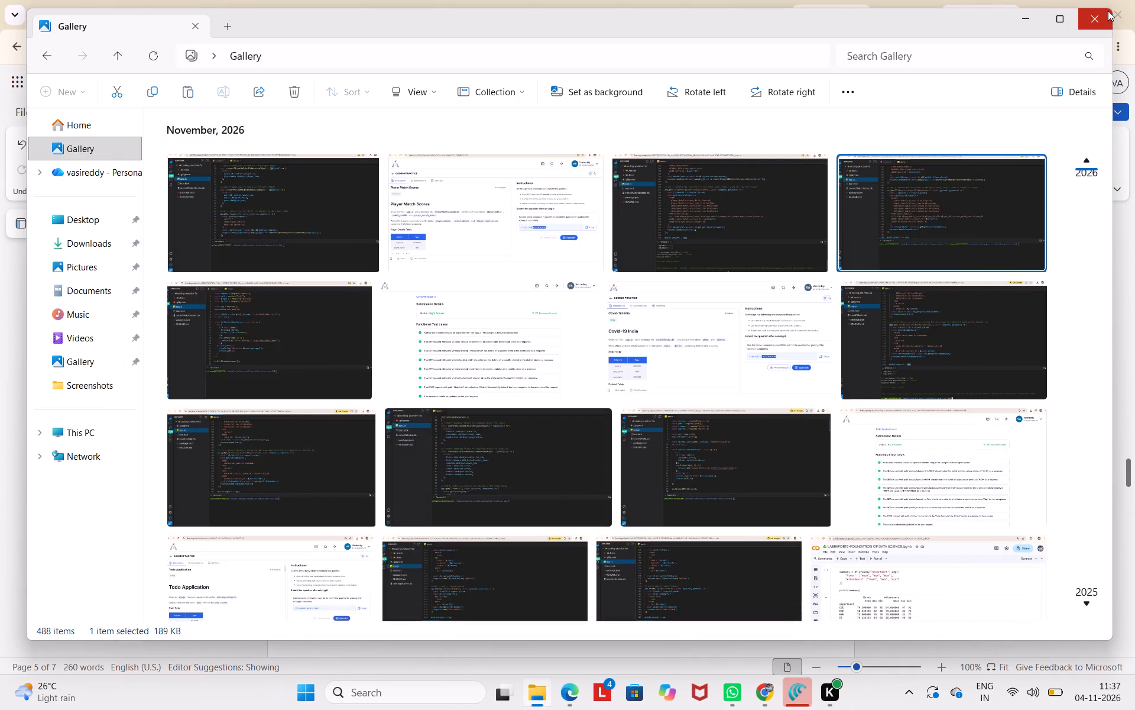
{"action": "left_click", "coordinate": [1108, 8]}
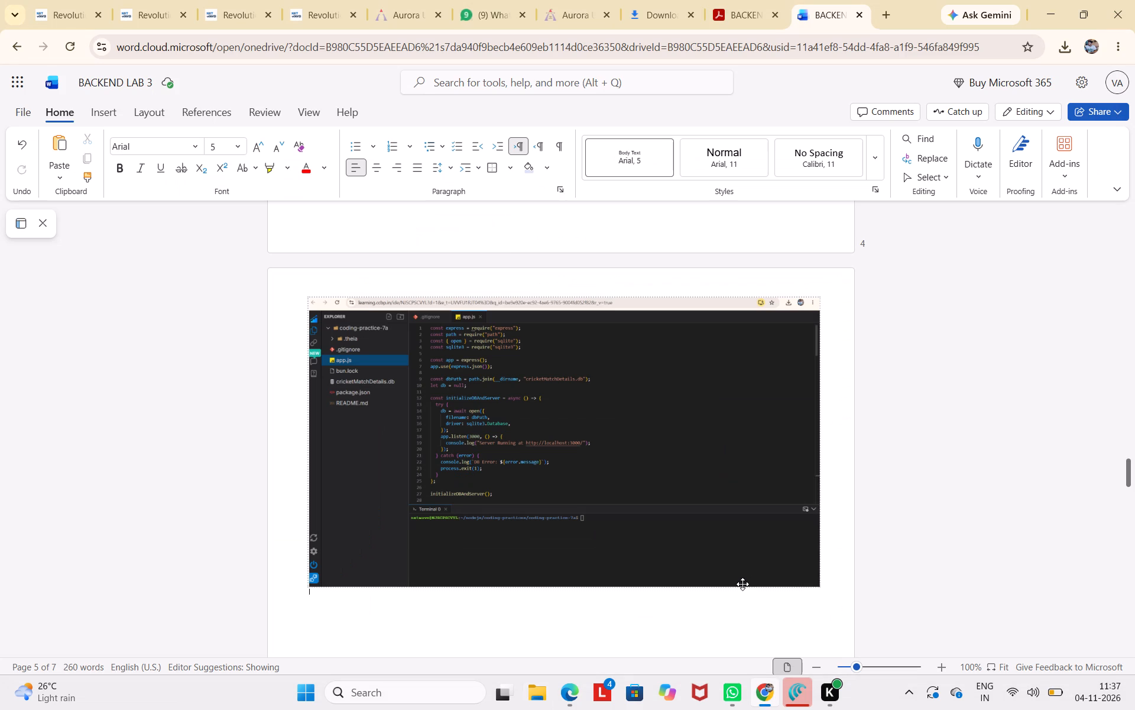
Paste the copied app.js screenshot directly below the first coding-practice-7a code picture on page 5 and check its placement.
{"action": "key", "text": "ctrl+v"}
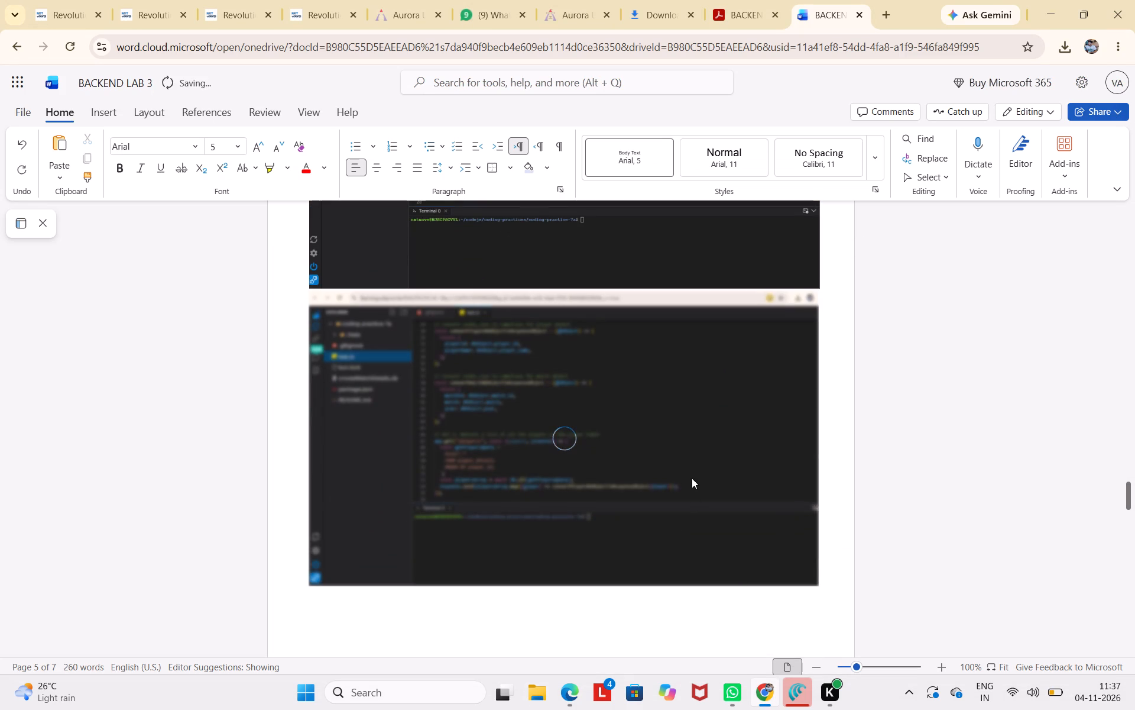
{"action": "scroll", "coordinate": [692, 478], "scroll_direction": "up", "scroll_amount": 2}
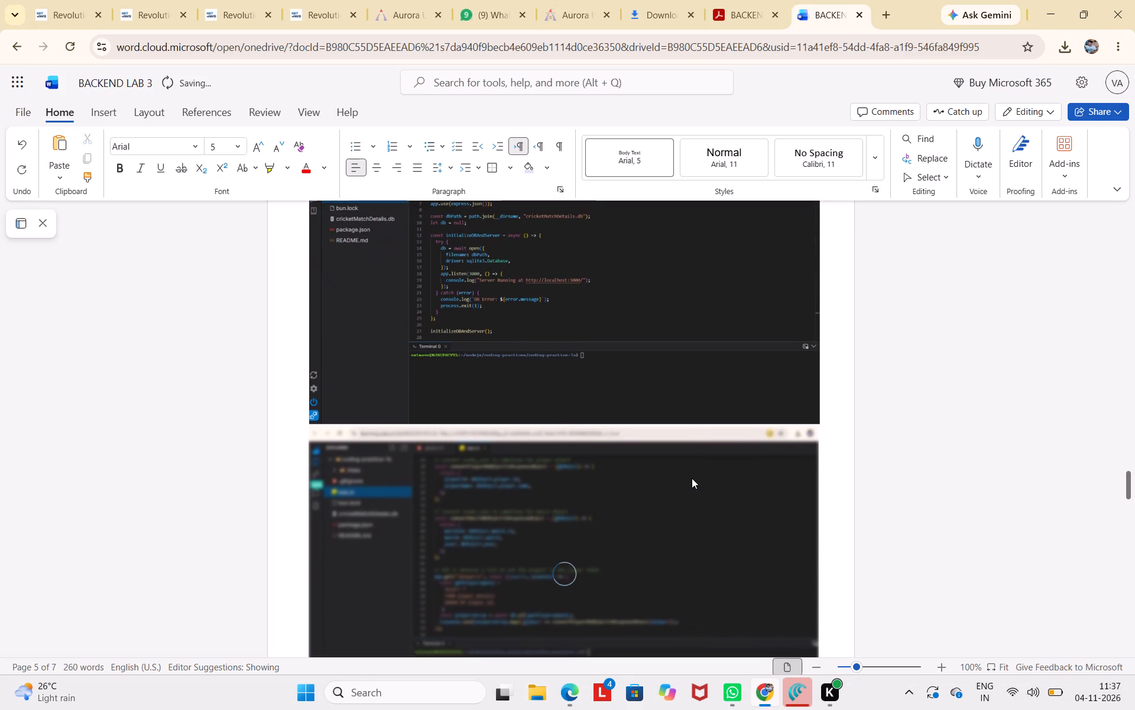
{"action": "scroll", "coordinate": [692, 478], "scroll_direction": "up", "scroll_amount": 1}
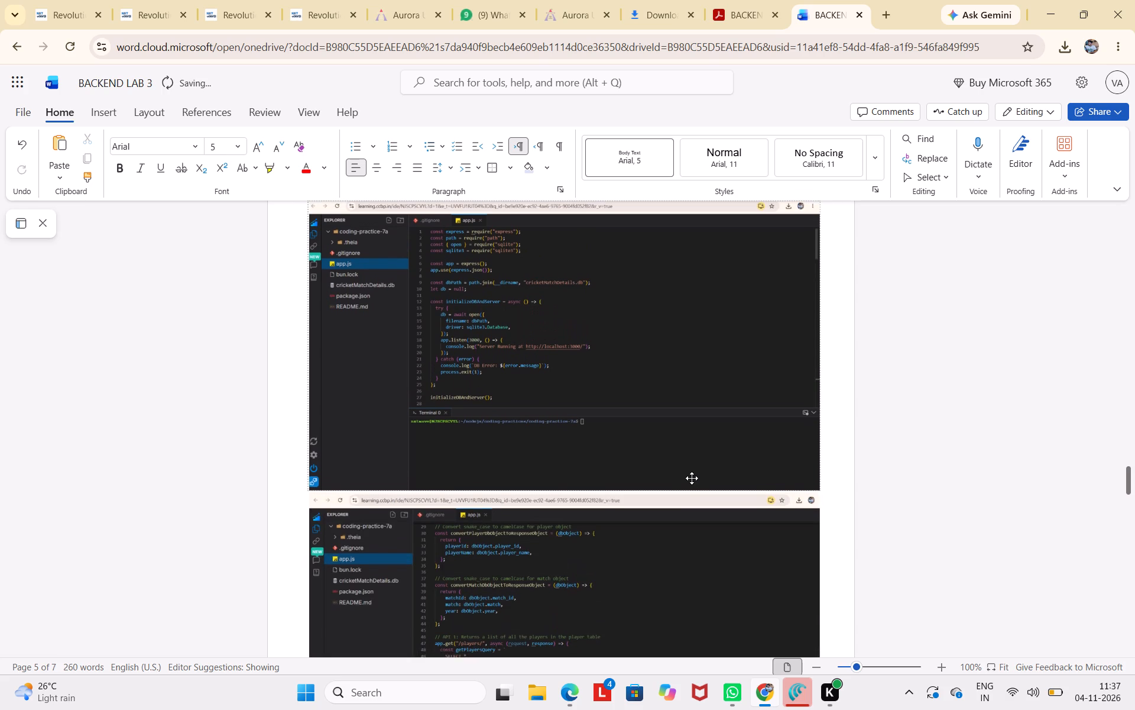
{"action": "scroll", "coordinate": [692, 478], "scroll_direction": "up", "scroll_amount": 1}
{"action": "scroll", "coordinate": [692, 478], "scroll_direction": "down", "scroll_amount": 1}
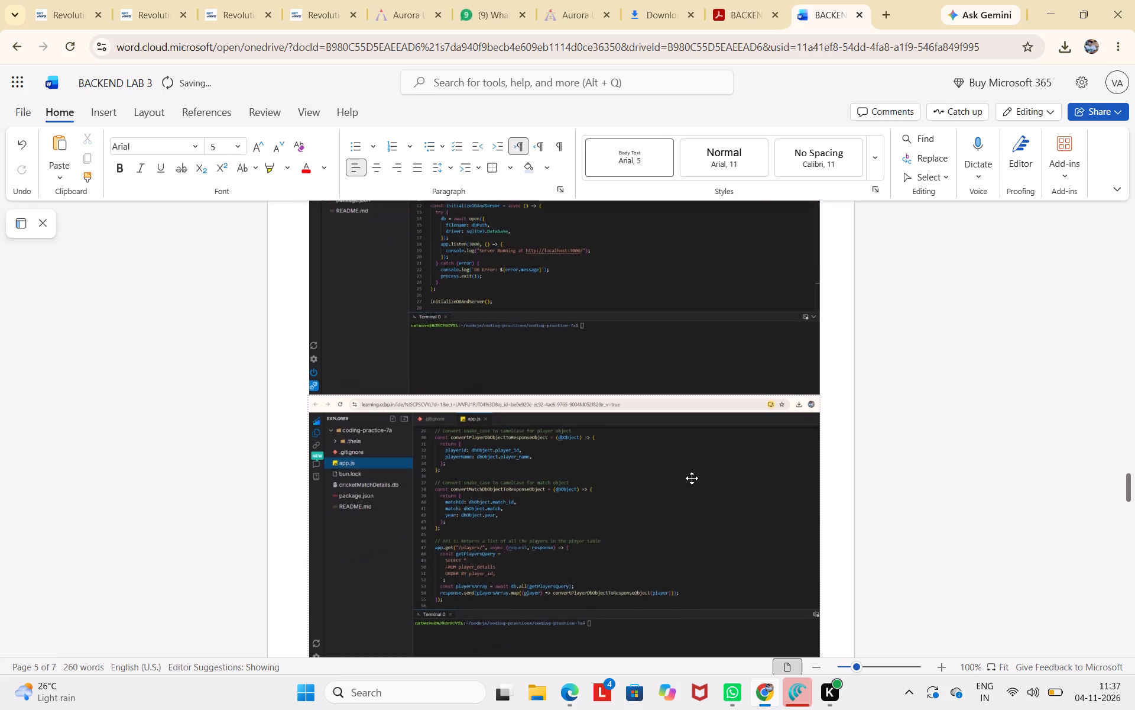
{"action": "scroll", "coordinate": [692, 478], "scroll_direction": "down", "scroll_amount": 1}
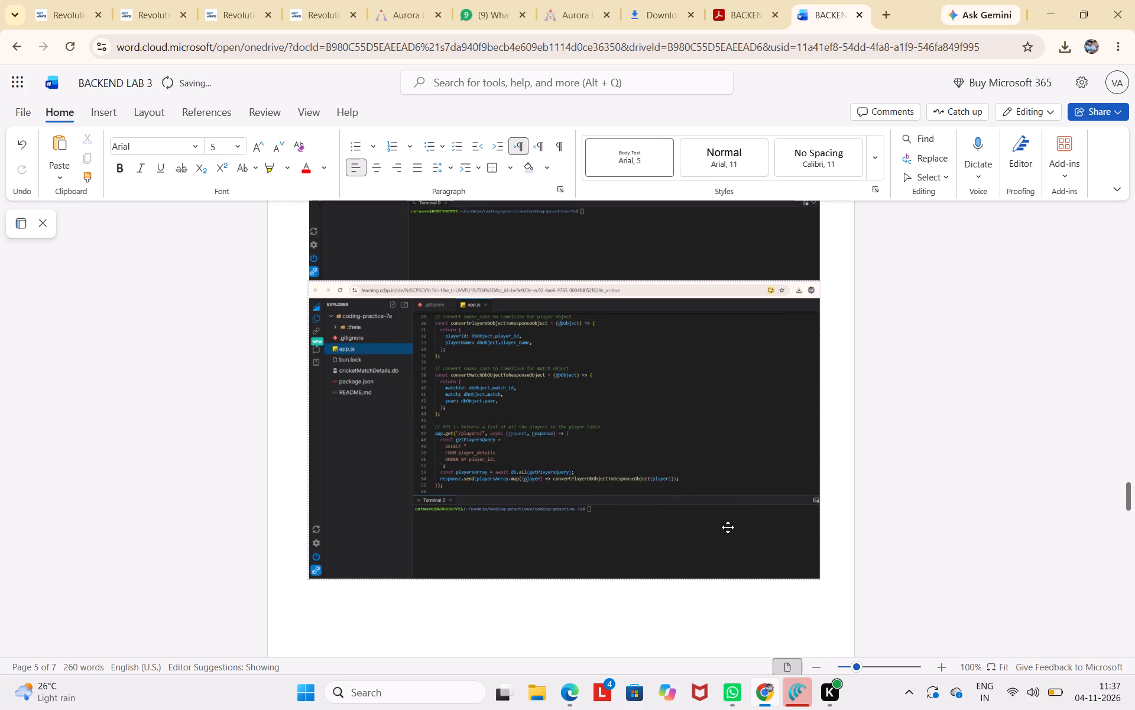
Switch to File Explorer and copy the app.js image Screenshot 2026-11-04 113502.png from the Gallery, closing the viewer and Gallery.
{"action": "left_click", "coordinate": [528, 701]}
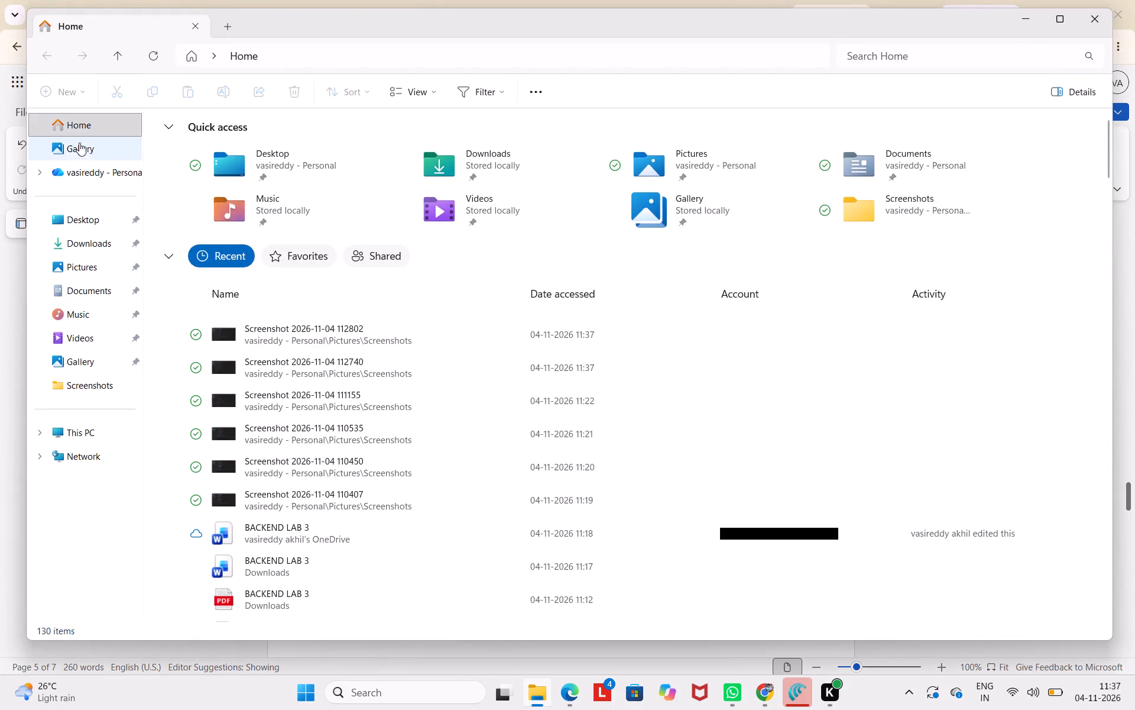
{"action": "left_click", "coordinate": [80, 158]}
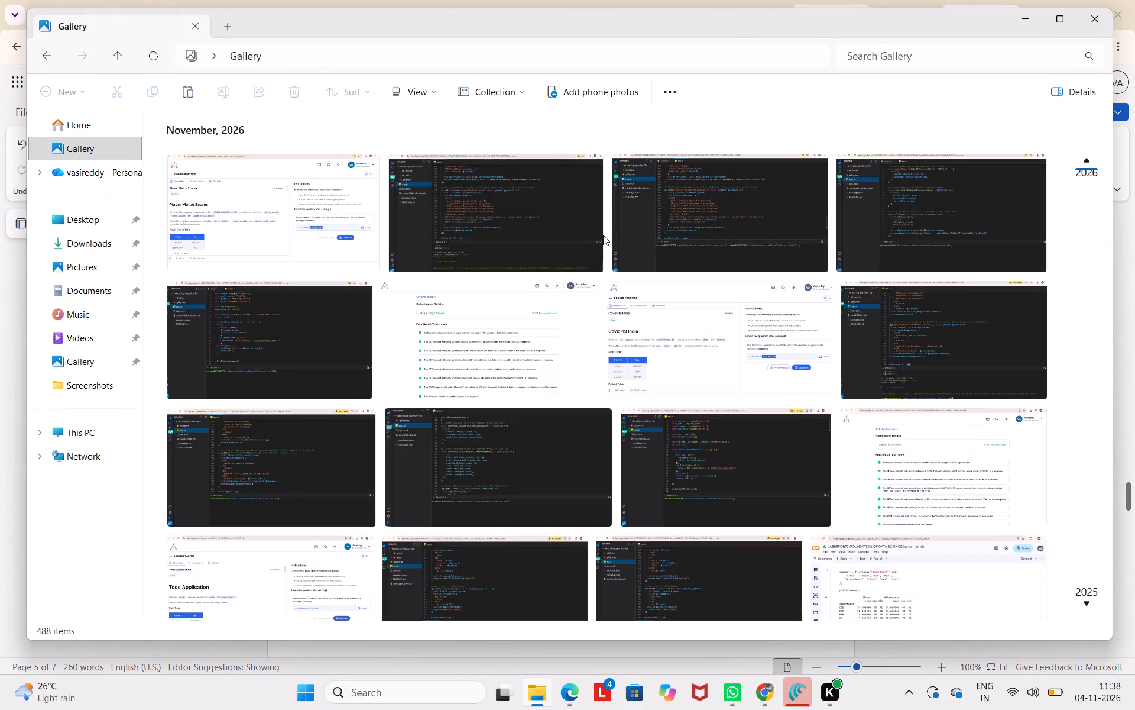
{"action": "double_click", "coordinate": [550, 229]}
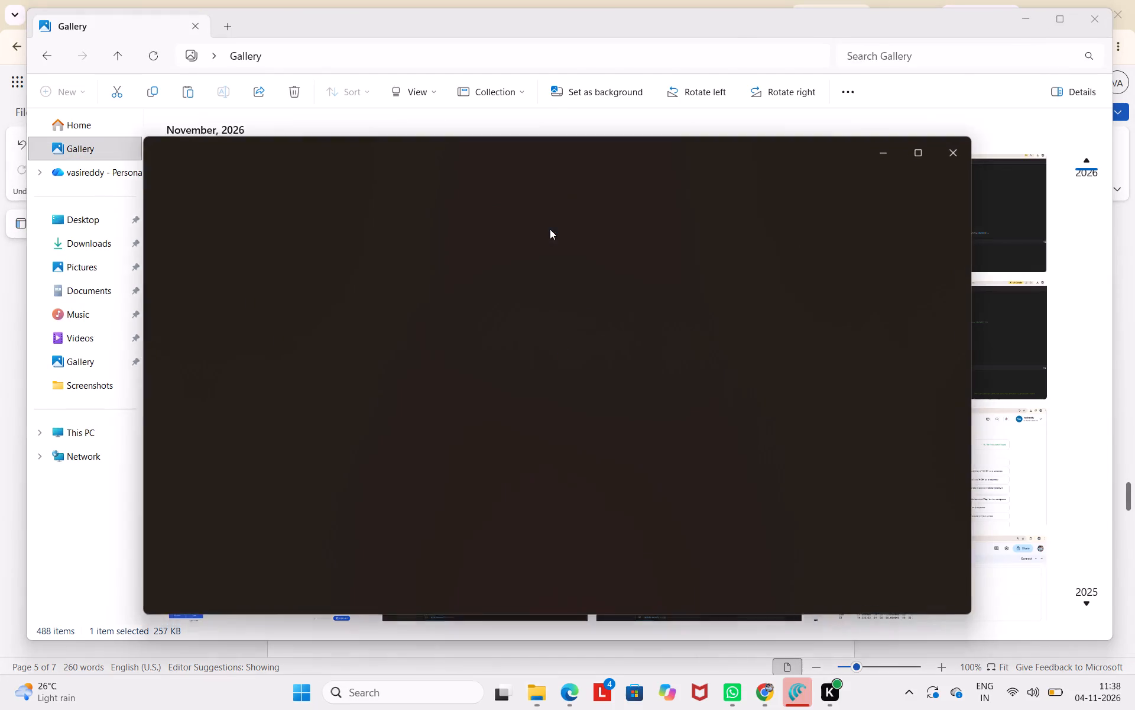
{"action": "left_click", "coordinate": [352, 154]}
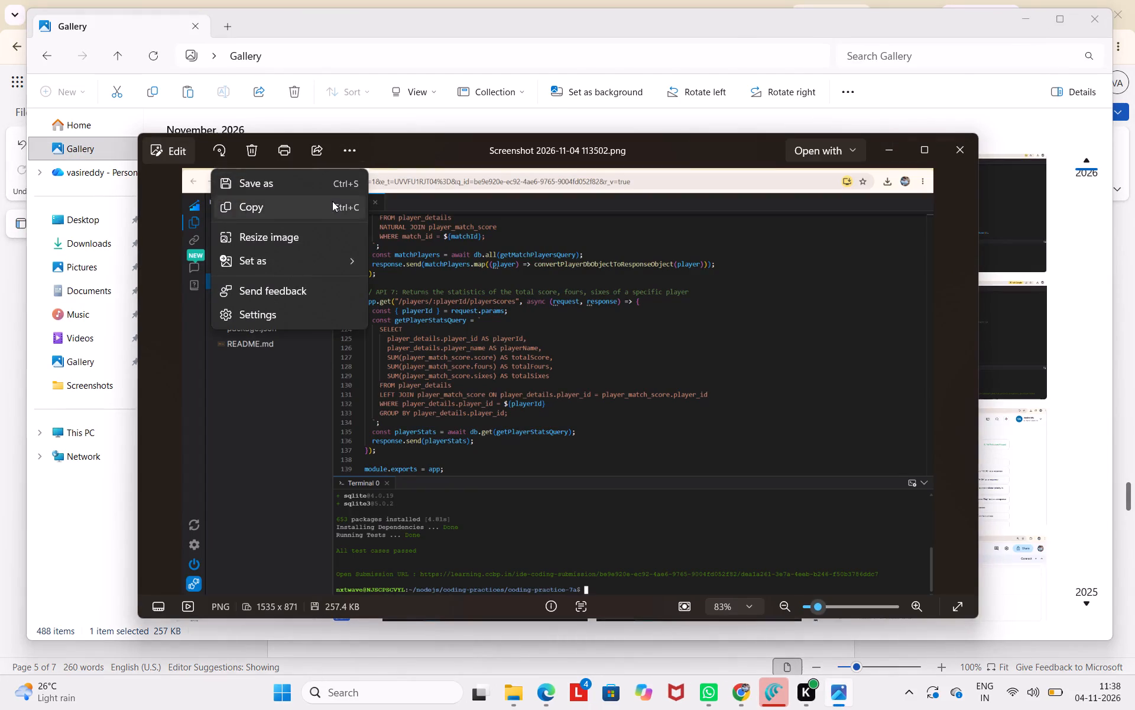
{"action": "left_click", "coordinate": [332, 201]}
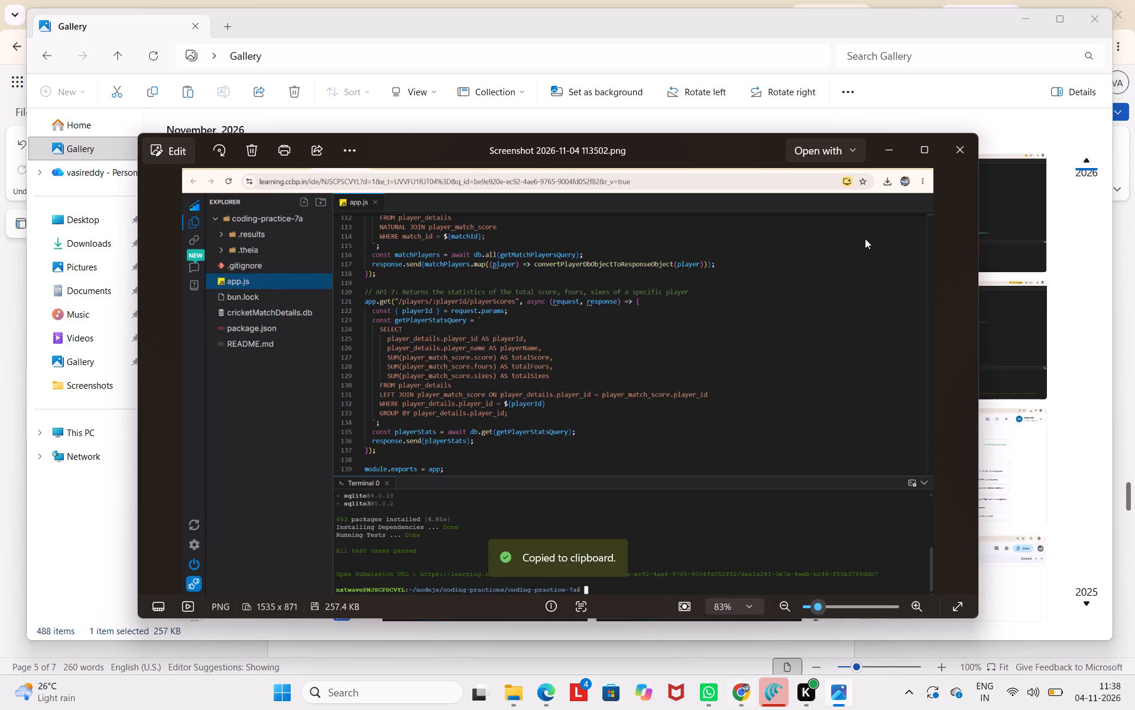
{"action": "left_click", "coordinate": [963, 153]}
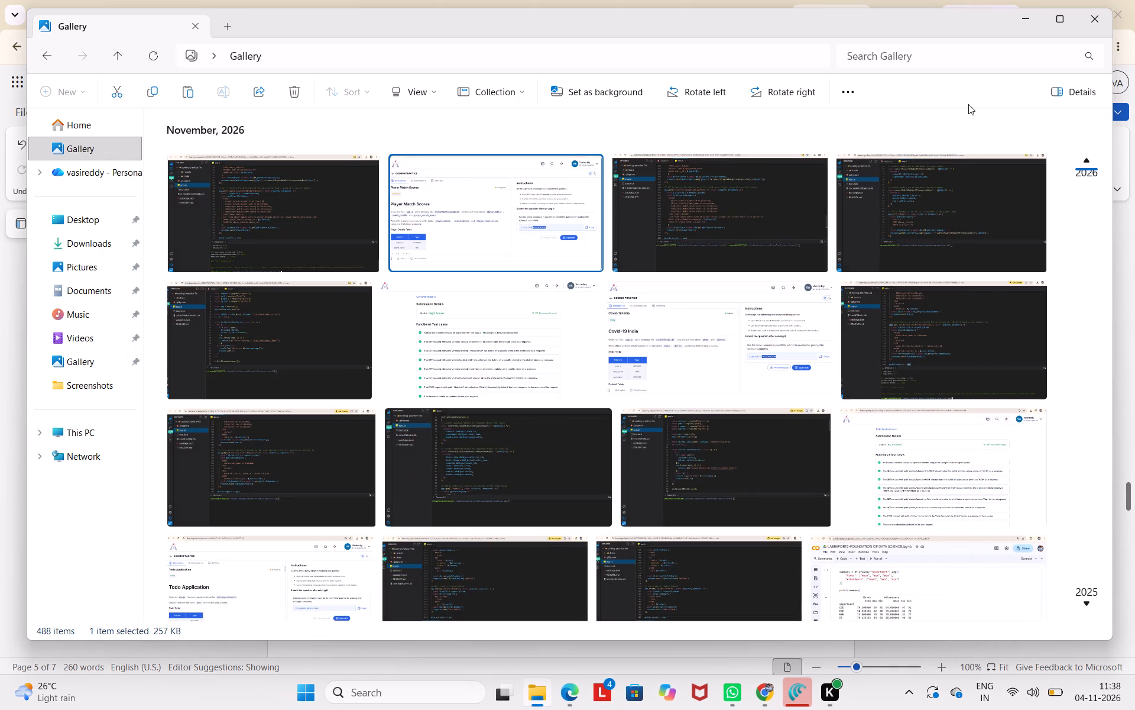
{"action": "left_click", "coordinate": [1083, 11]}
Paste the copied app.js screenshot with the API 7 code after the second coding-practice-7a picture and check its placement.
{"action": "scroll", "coordinate": [766, 363], "scroll_direction": "down", "scroll_amount": 1}
{"action": "key", "text": "ctrl+v"}
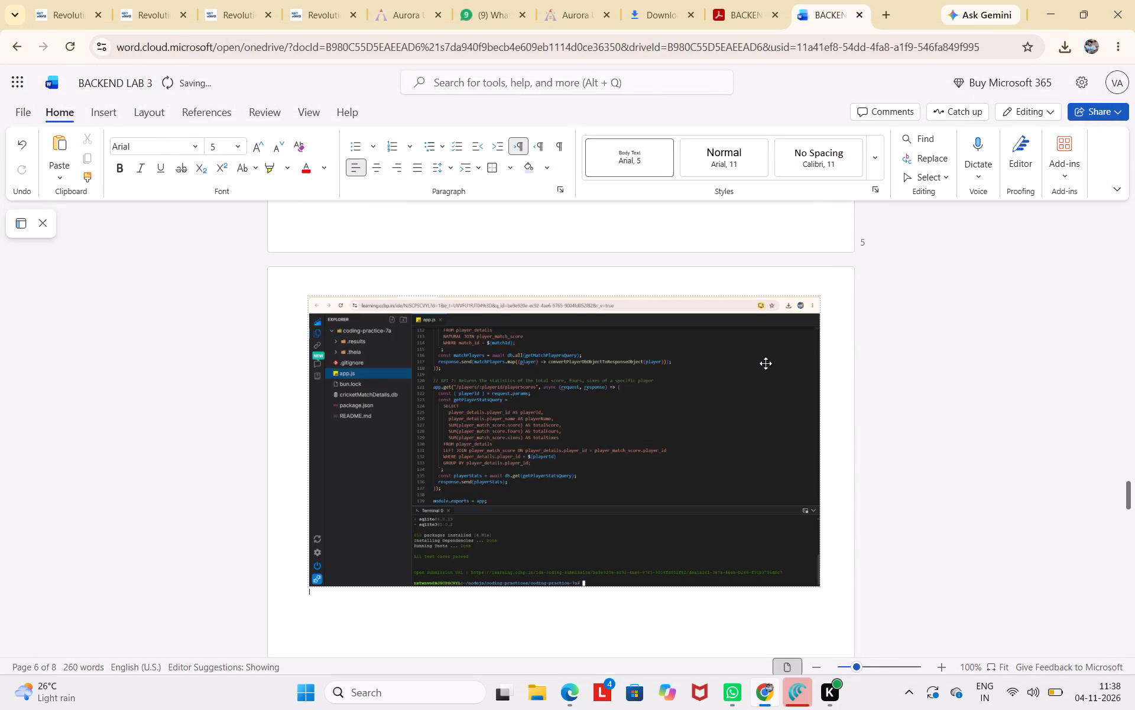
{"action": "scroll", "coordinate": [766, 363], "scroll_direction": "up", "scroll_amount": 9}
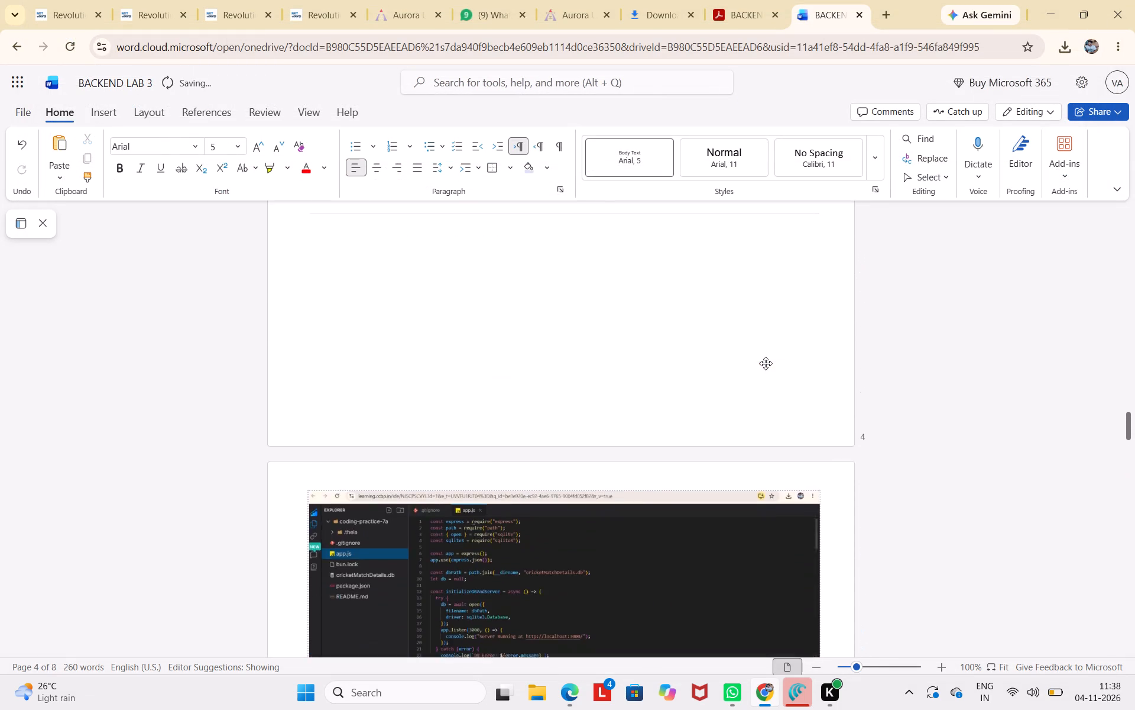
{"action": "scroll", "coordinate": [766, 363], "scroll_direction": "down", "scroll_amount": 9}
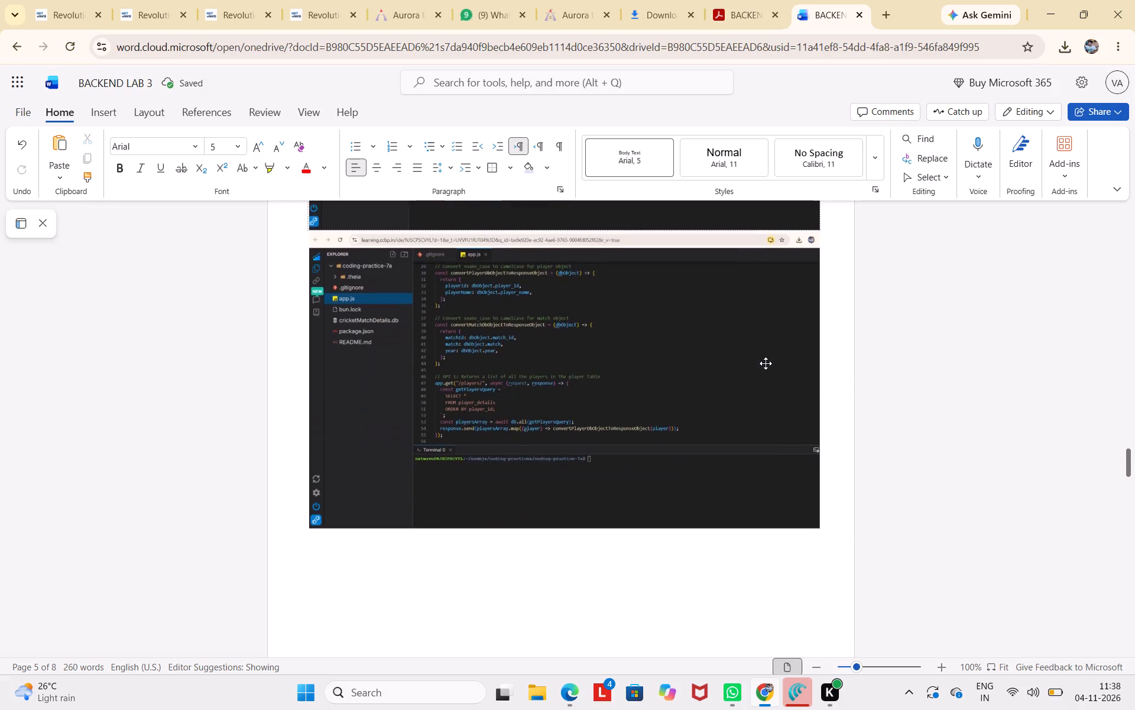
{"action": "scroll", "coordinate": [766, 363], "scroll_direction": "down", "scroll_amount": 7}
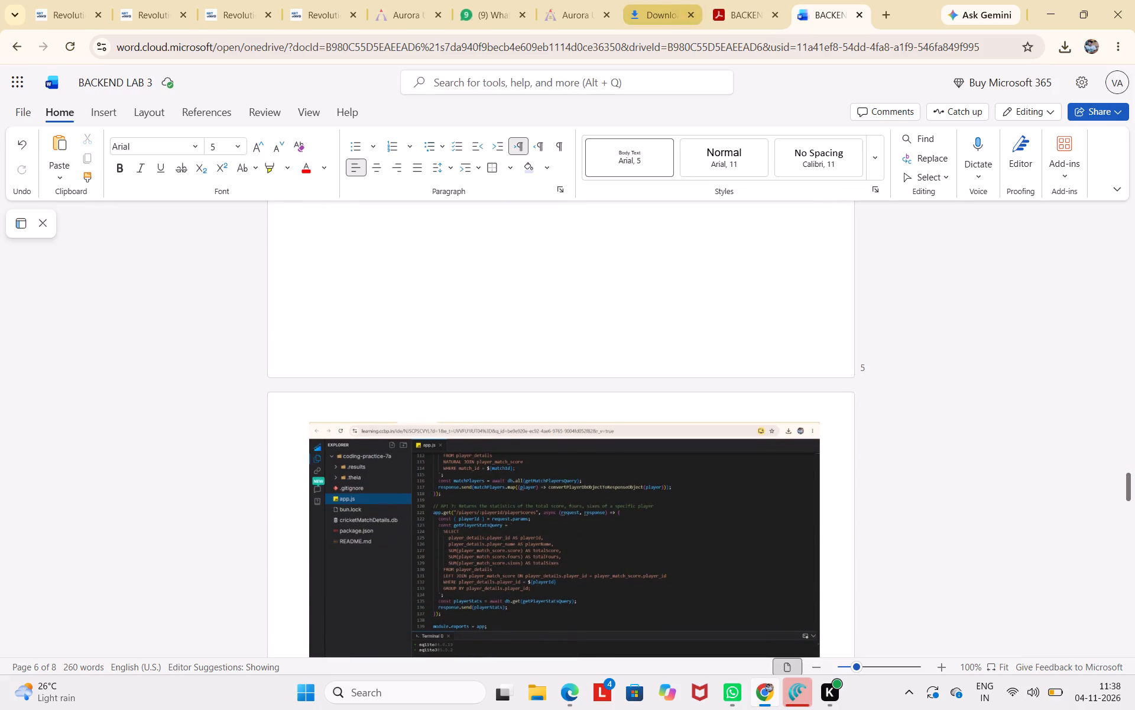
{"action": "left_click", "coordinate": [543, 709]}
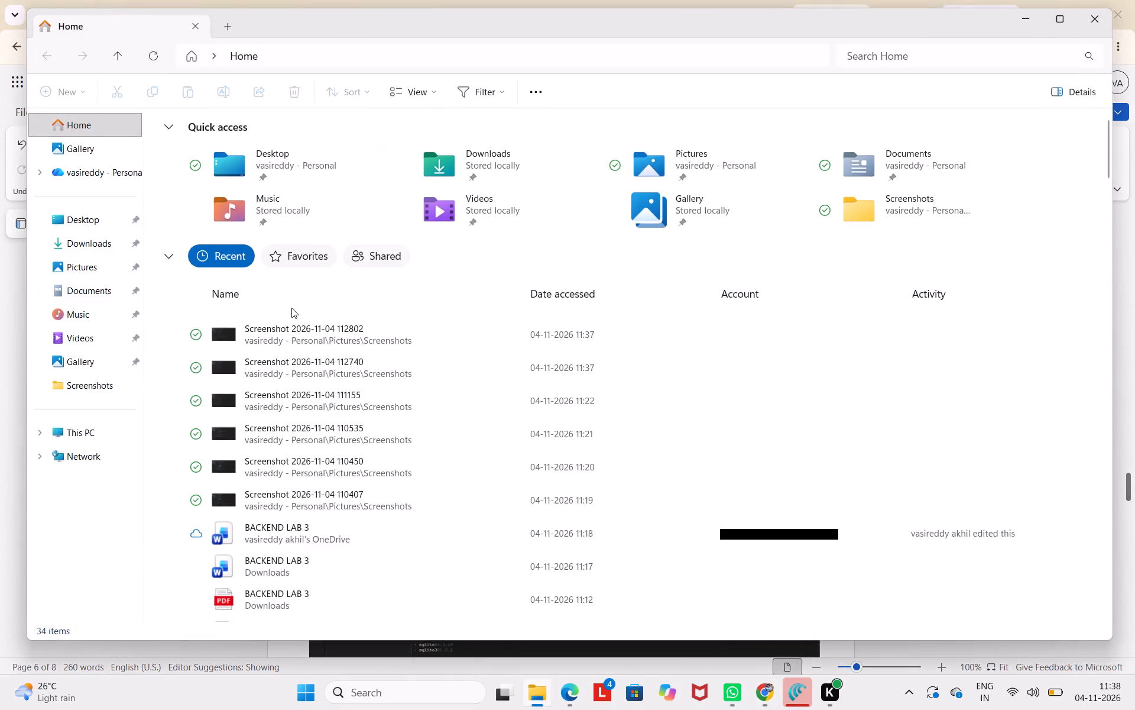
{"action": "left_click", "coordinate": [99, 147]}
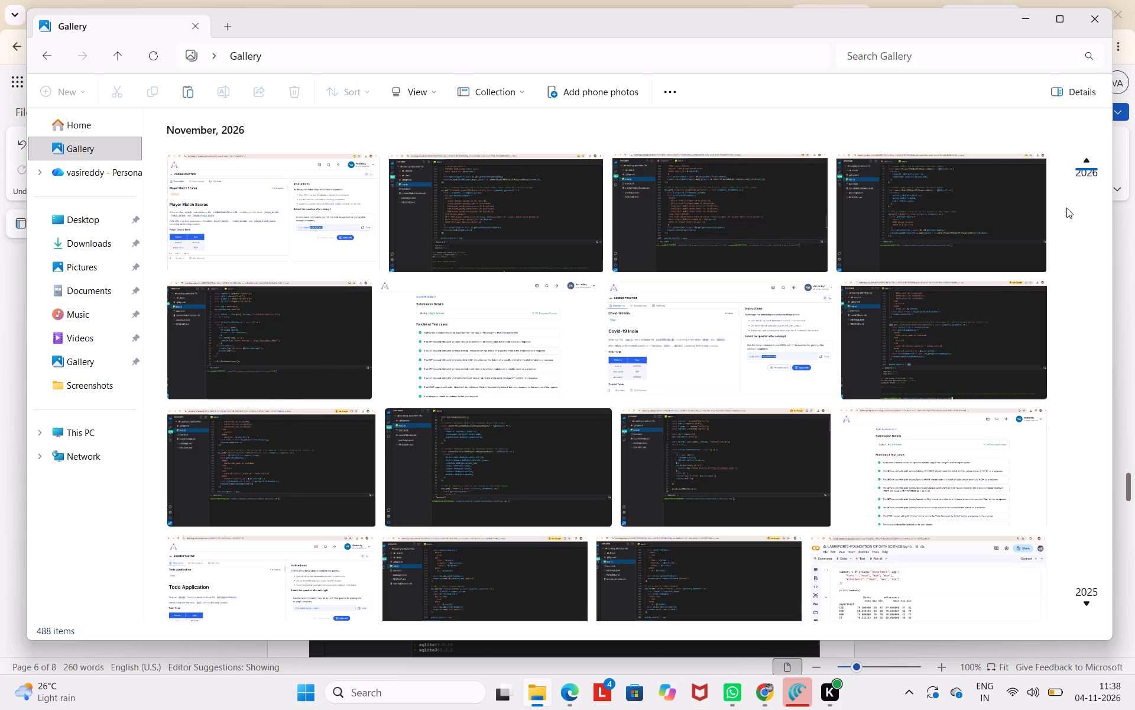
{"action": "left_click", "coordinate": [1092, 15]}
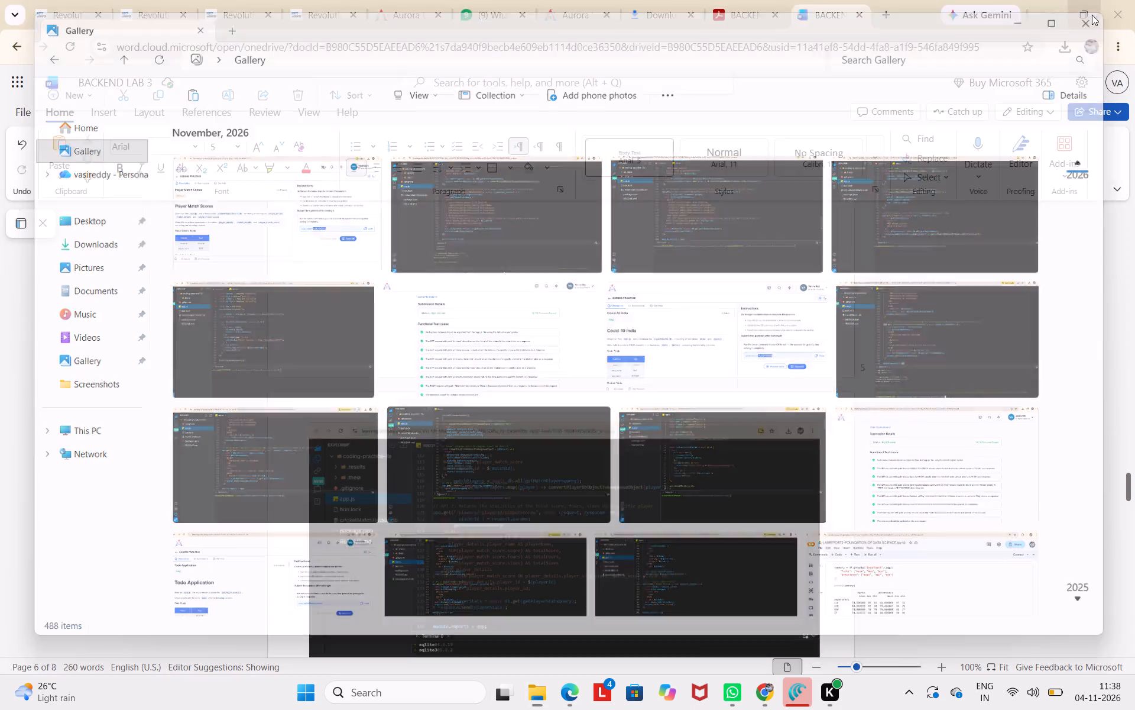
Review the order of the Covid-19 India and Player Match Scores problem, code and results pictures throughout the BACKEND LAB 3 document.
{"action": "scroll", "coordinate": [766, 500], "scroll_direction": "up", "scroll_amount": 9}
{"action": "scroll", "coordinate": [766, 500], "scroll_direction": "up", "scroll_amount": 12}
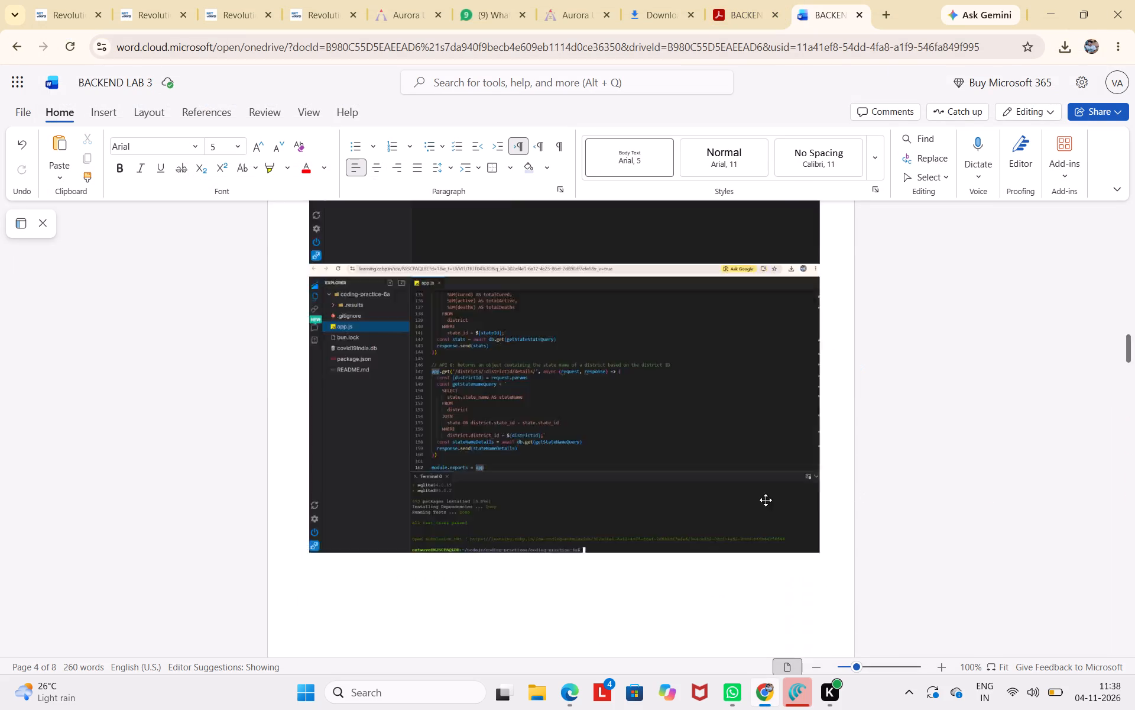
{"action": "scroll", "coordinate": [766, 500], "scroll_direction": "down", "scroll_amount": 5}
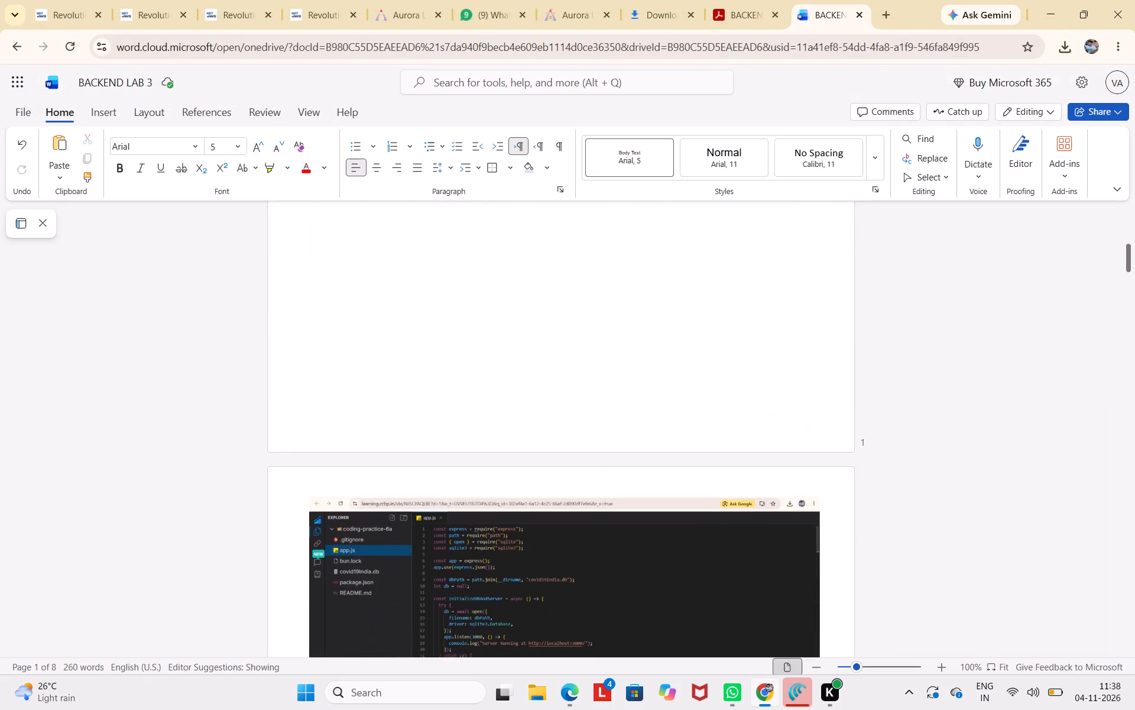
{"action": "scroll", "coordinate": [766, 500], "scroll_direction": "up", "scroll_amount": 2}
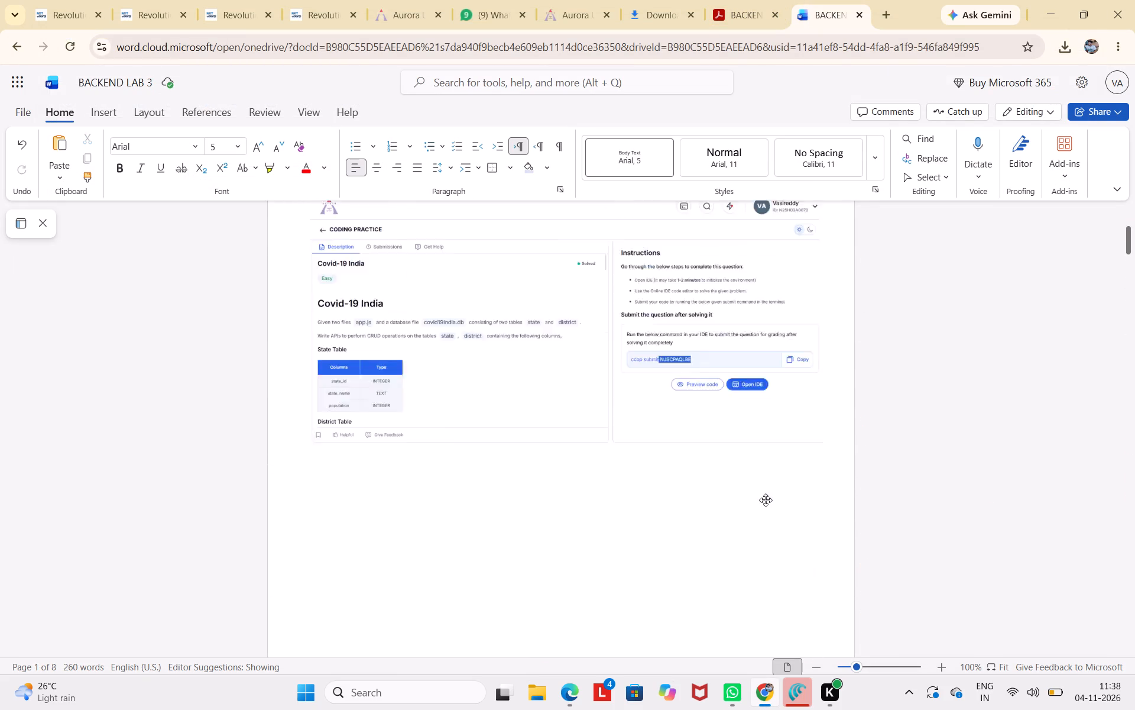
{"action": "scroll", "coordinate": [766, 500], "scroll_direction": "up", "scroll_amount": 1}
{"action": "scroll", "coordinate": [766, 500], "scroll_direction": "down", "scroll_amount": 7}
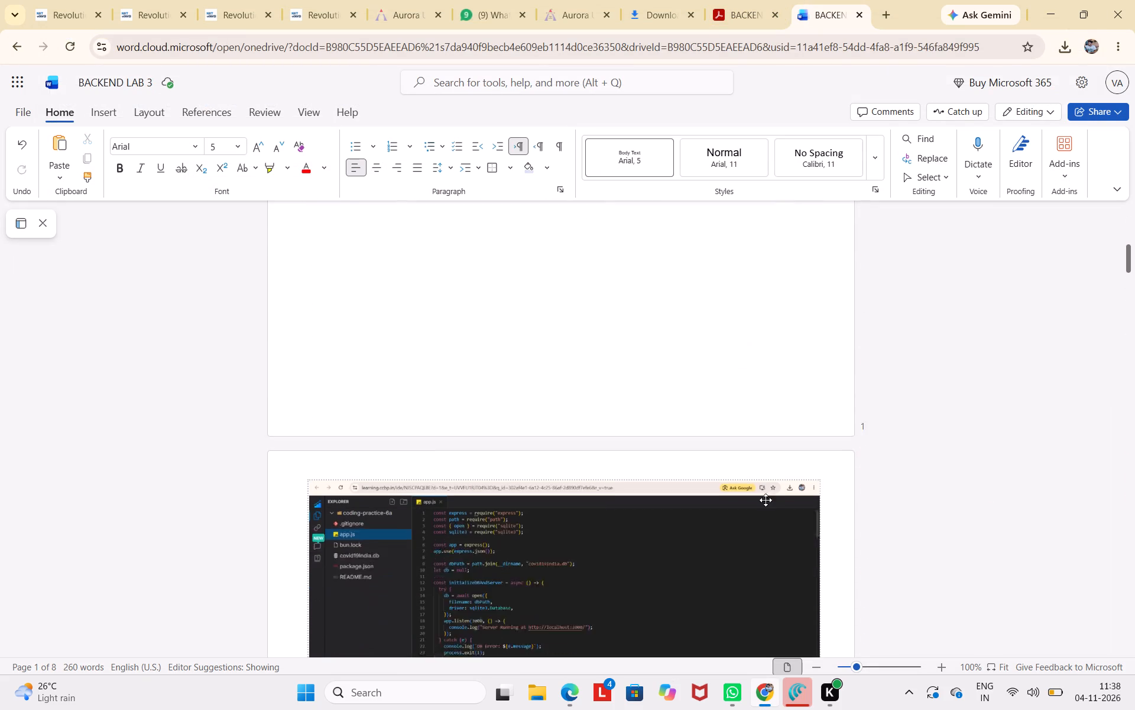
{"action": "scroll", "coordinate": [766, 500], "scroll_direction": "down", "scroll_amount": 7}
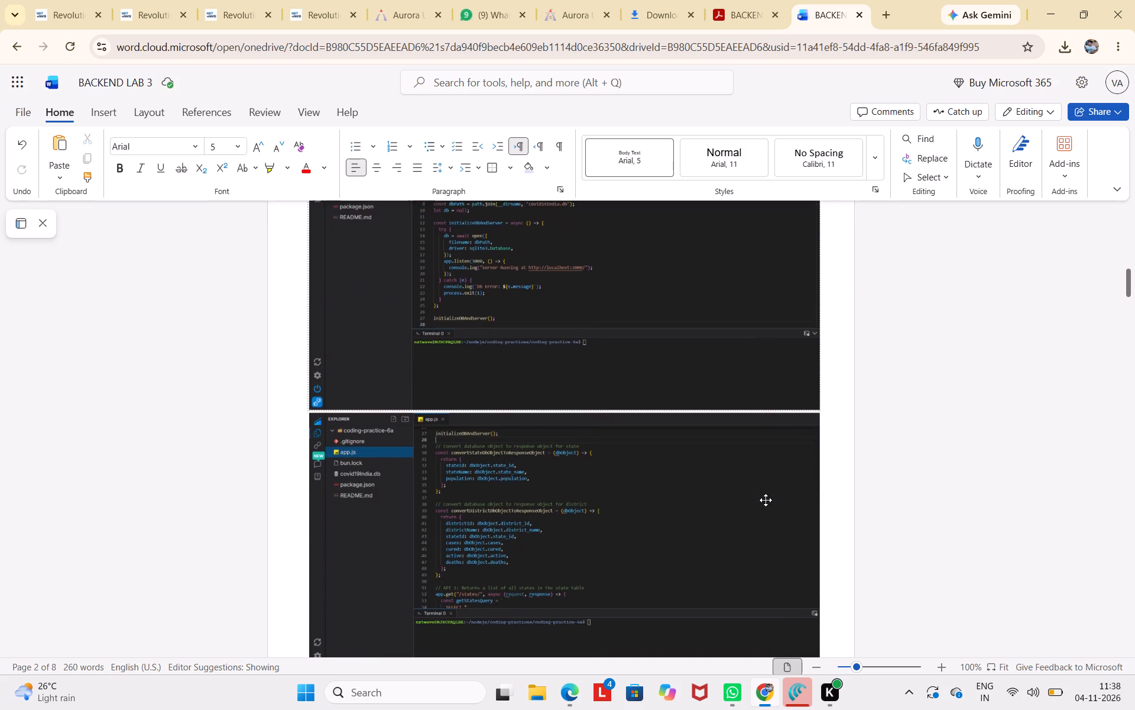
{"action": "scroll", "coordinate": [766, 500], "scroll_direction": "down", "scroll_amount": 8}
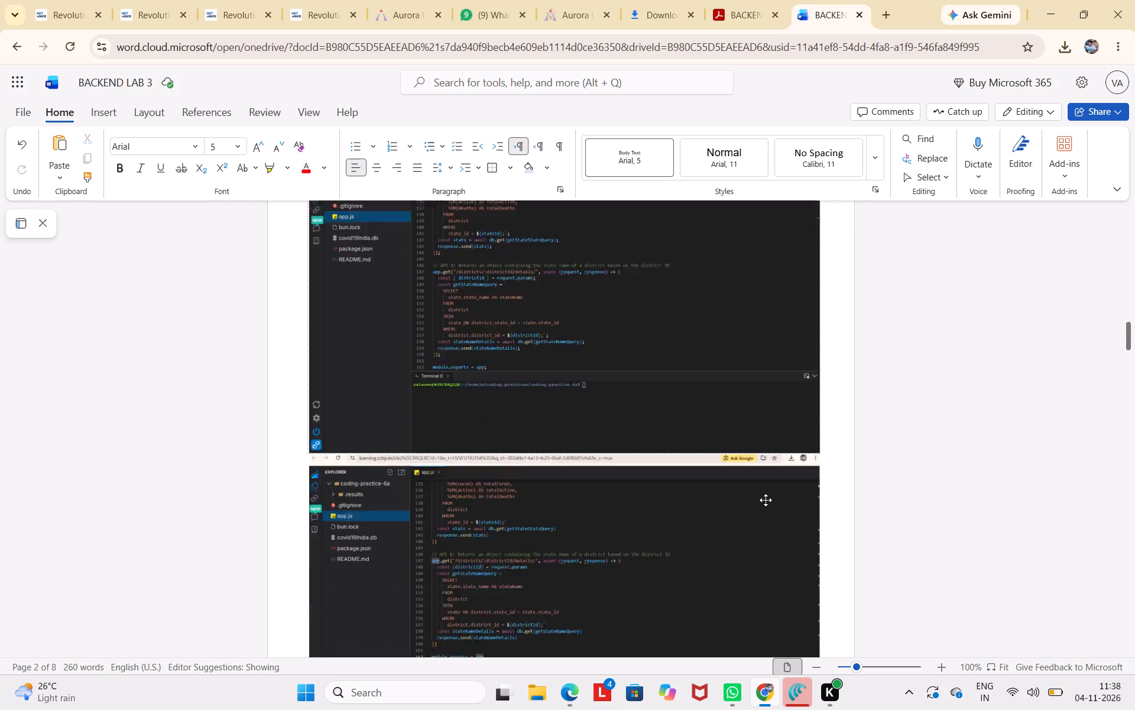
{"action": "scroll", "coordinate": [766, 500], "scroll_direction": "down", "scroll_amount": 10}
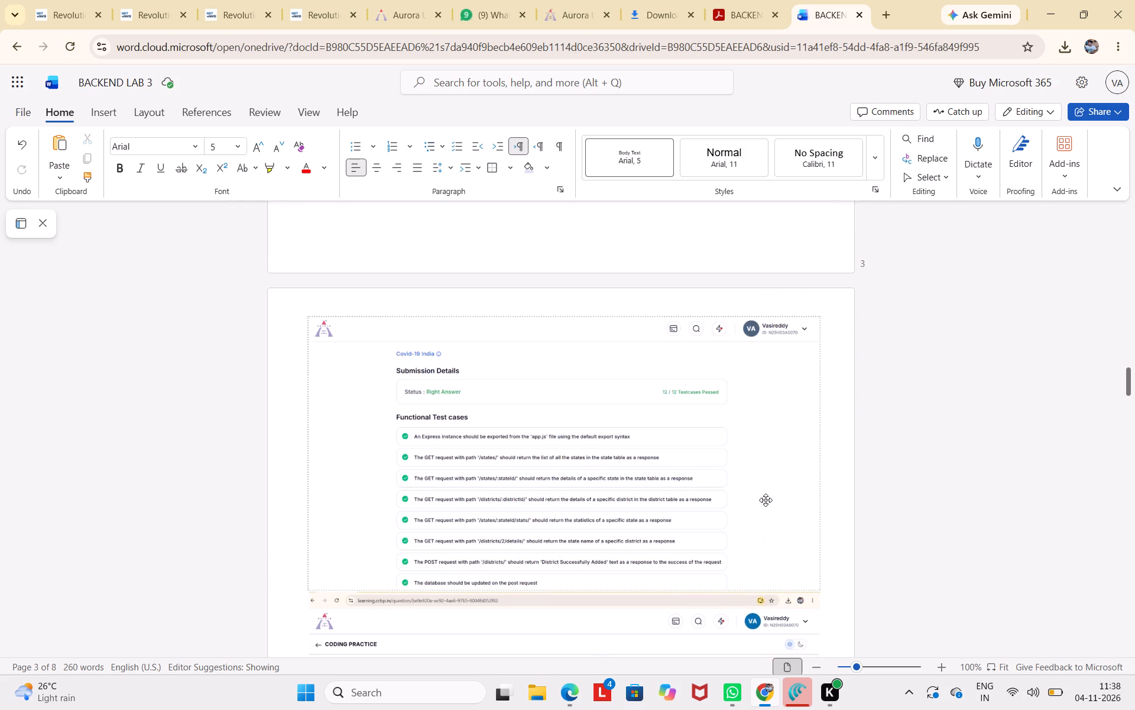
{"action": "scroll", "coordinate": [766, 500], "scroll_direction": "down", "scroll_amount": 9}
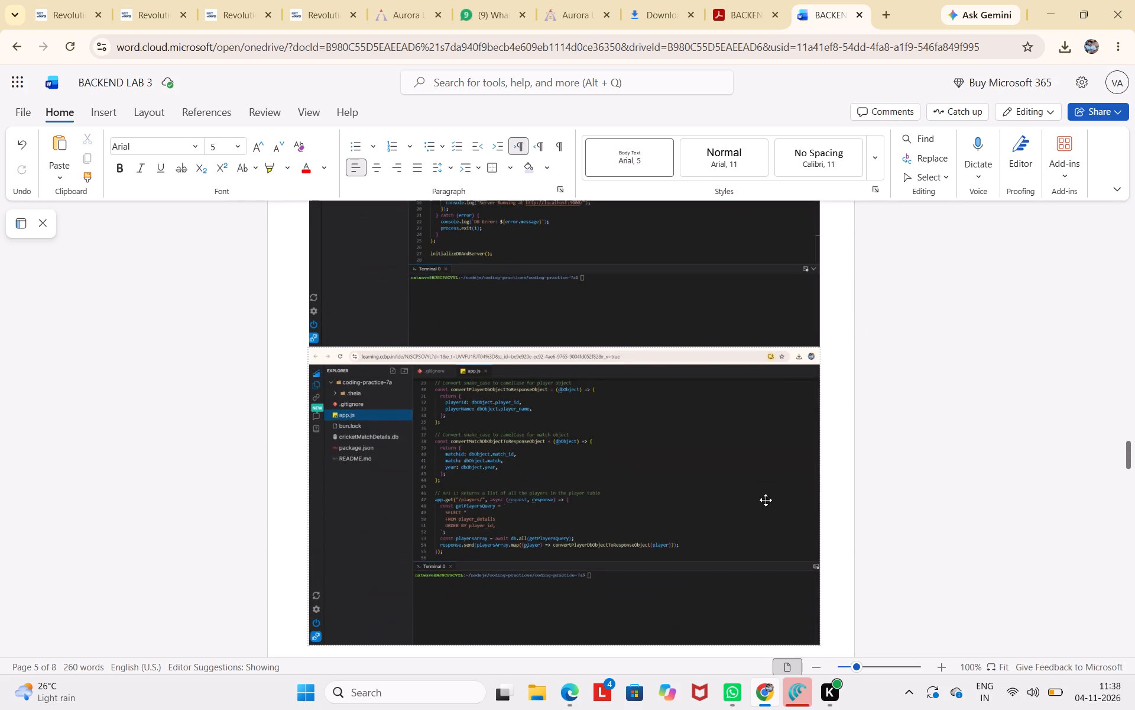
{"action": "scroll", "coordinate": [766, 500], "scroll_direction": "down", "scroll_amount": 5}
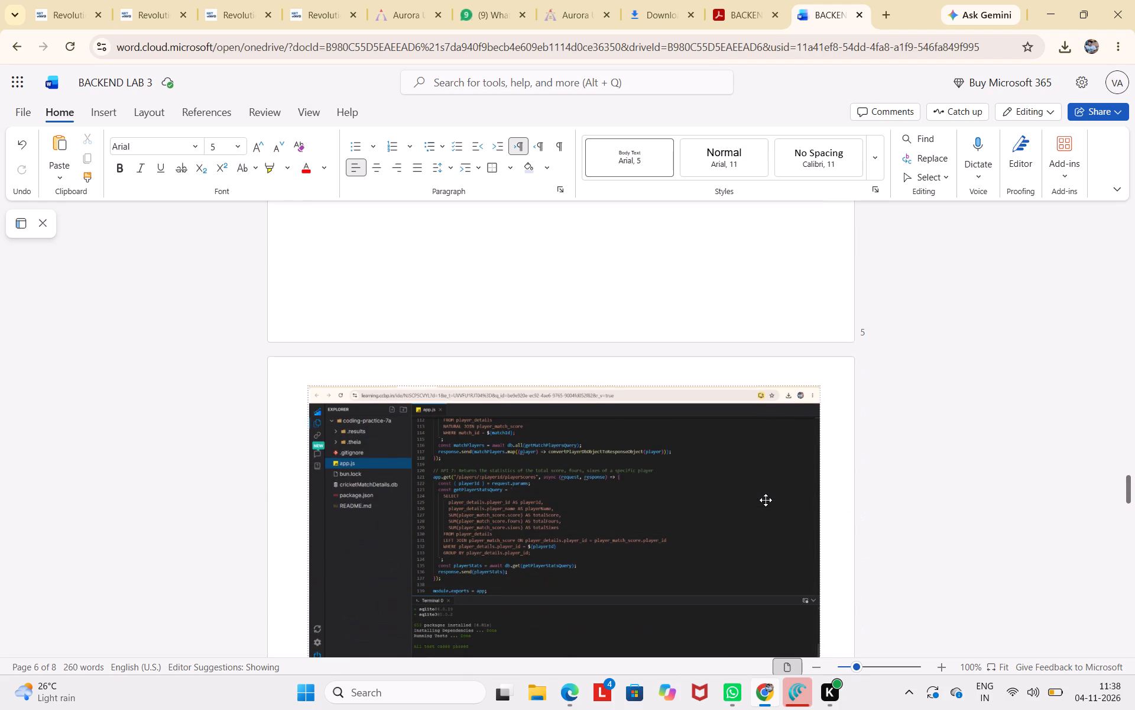
{"action": "scroll", "coordinate": [766, 500], "scroll_direction": "down", "scroll_amount": 2}
{"action": "scroll", "coordinate": [766, 500], "scroll_direction": "up", "scroll_amount": 1}
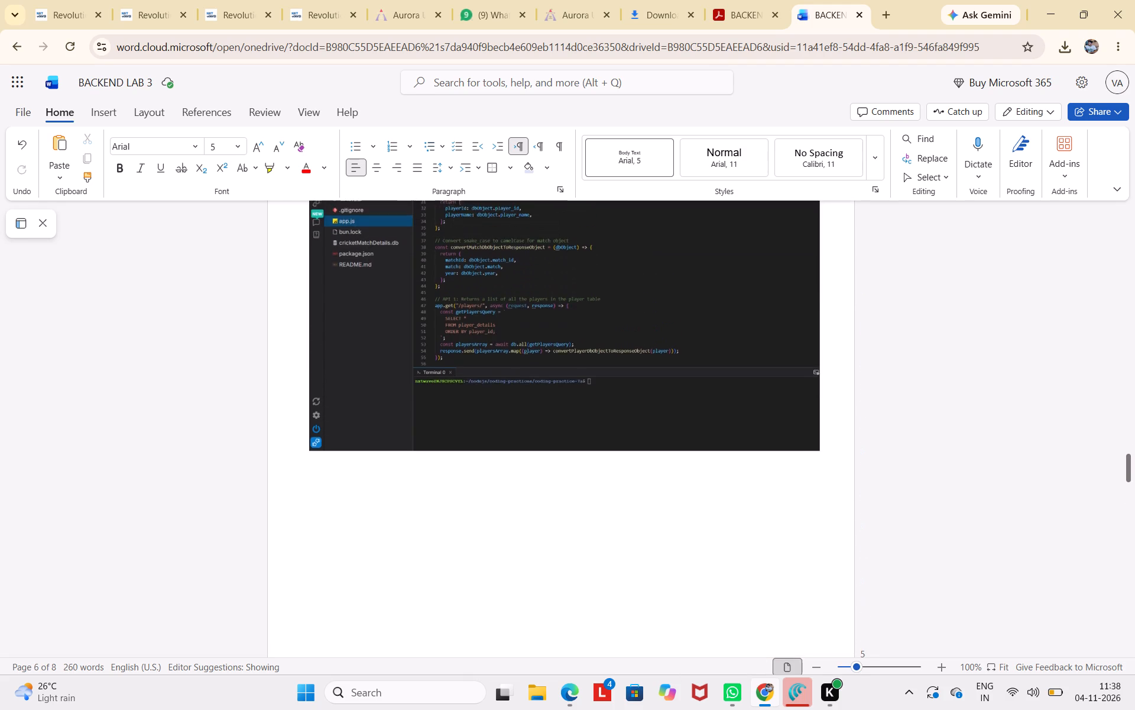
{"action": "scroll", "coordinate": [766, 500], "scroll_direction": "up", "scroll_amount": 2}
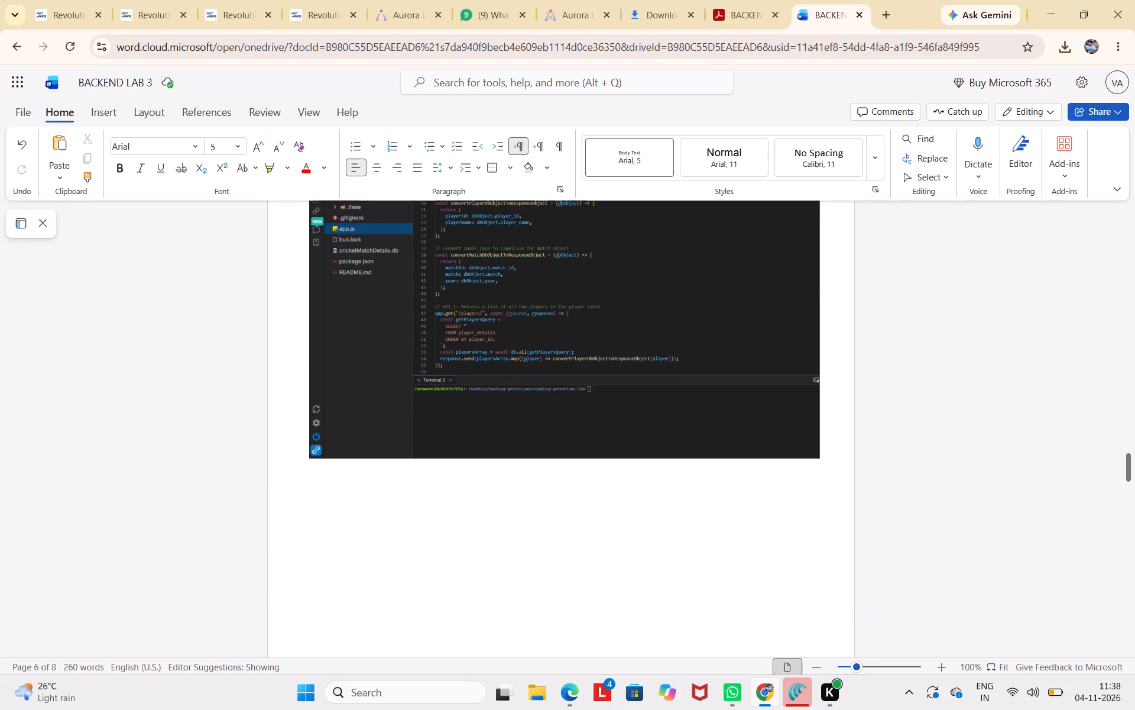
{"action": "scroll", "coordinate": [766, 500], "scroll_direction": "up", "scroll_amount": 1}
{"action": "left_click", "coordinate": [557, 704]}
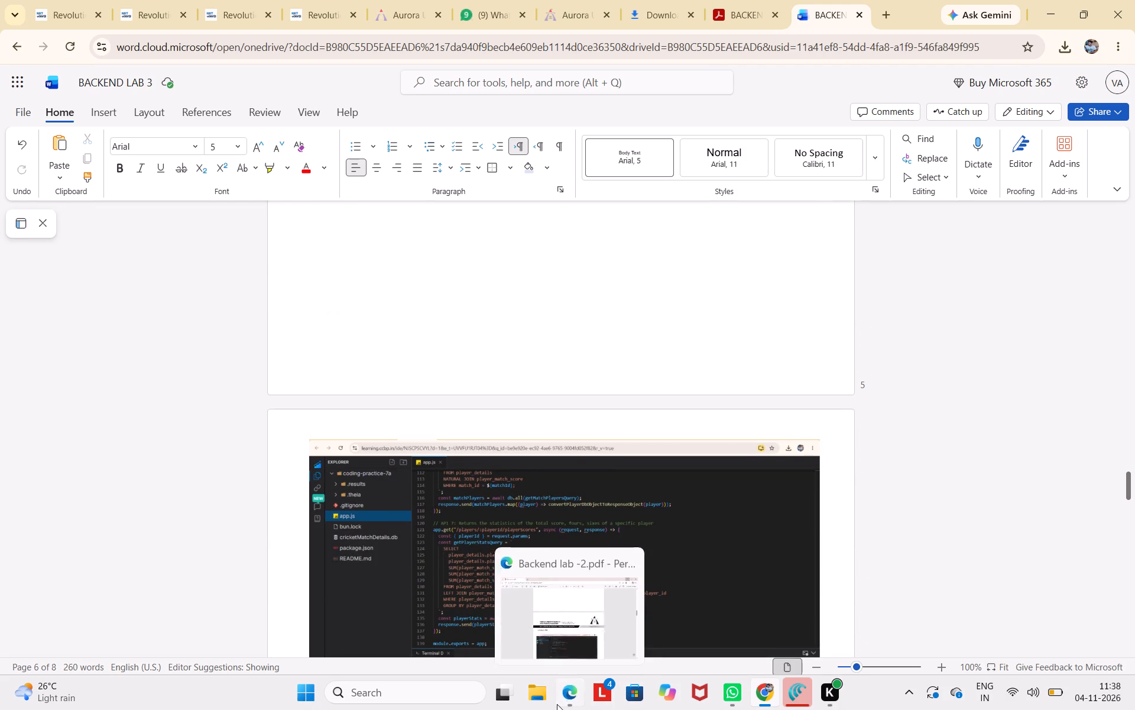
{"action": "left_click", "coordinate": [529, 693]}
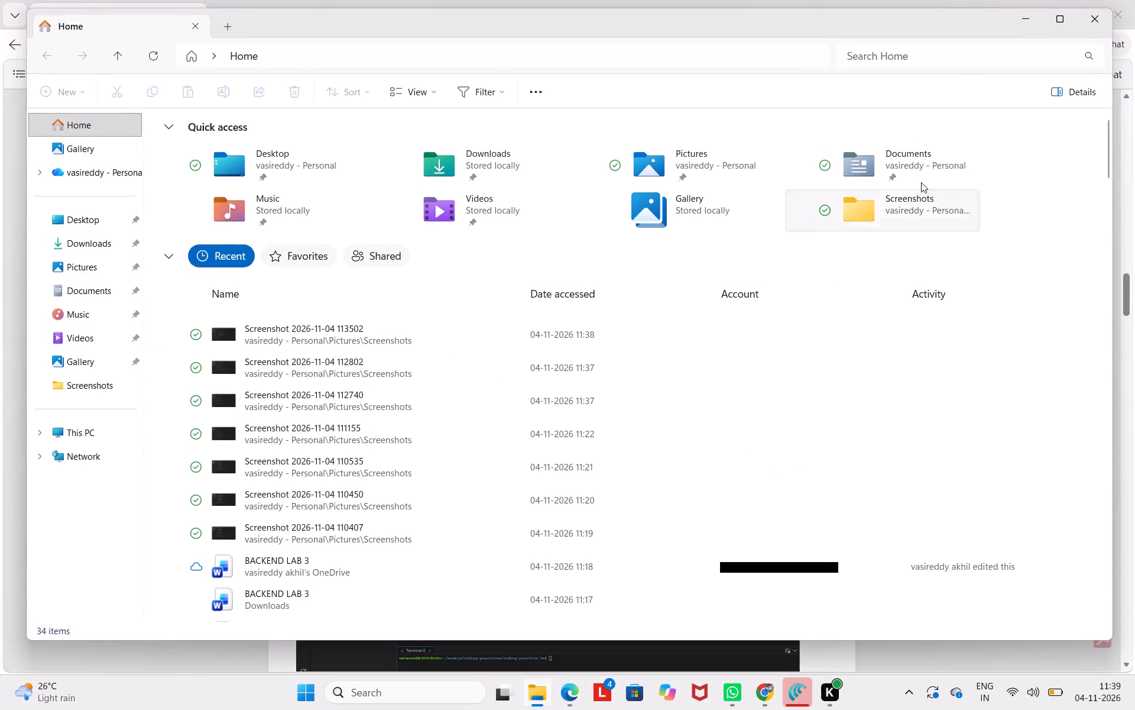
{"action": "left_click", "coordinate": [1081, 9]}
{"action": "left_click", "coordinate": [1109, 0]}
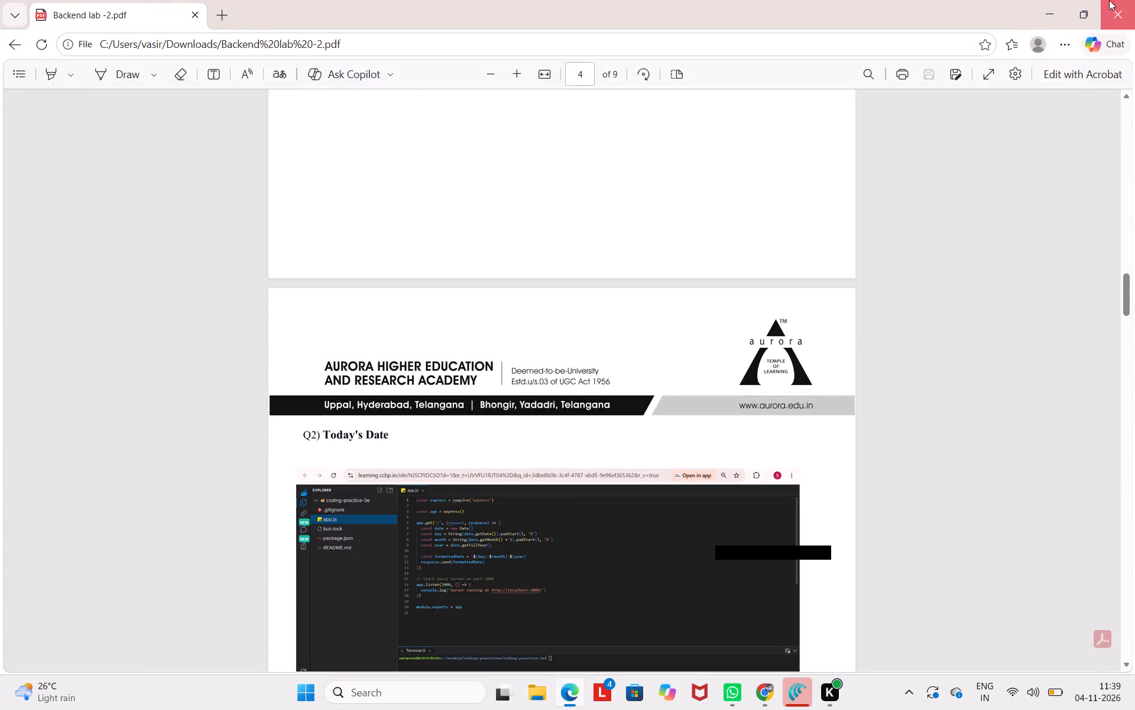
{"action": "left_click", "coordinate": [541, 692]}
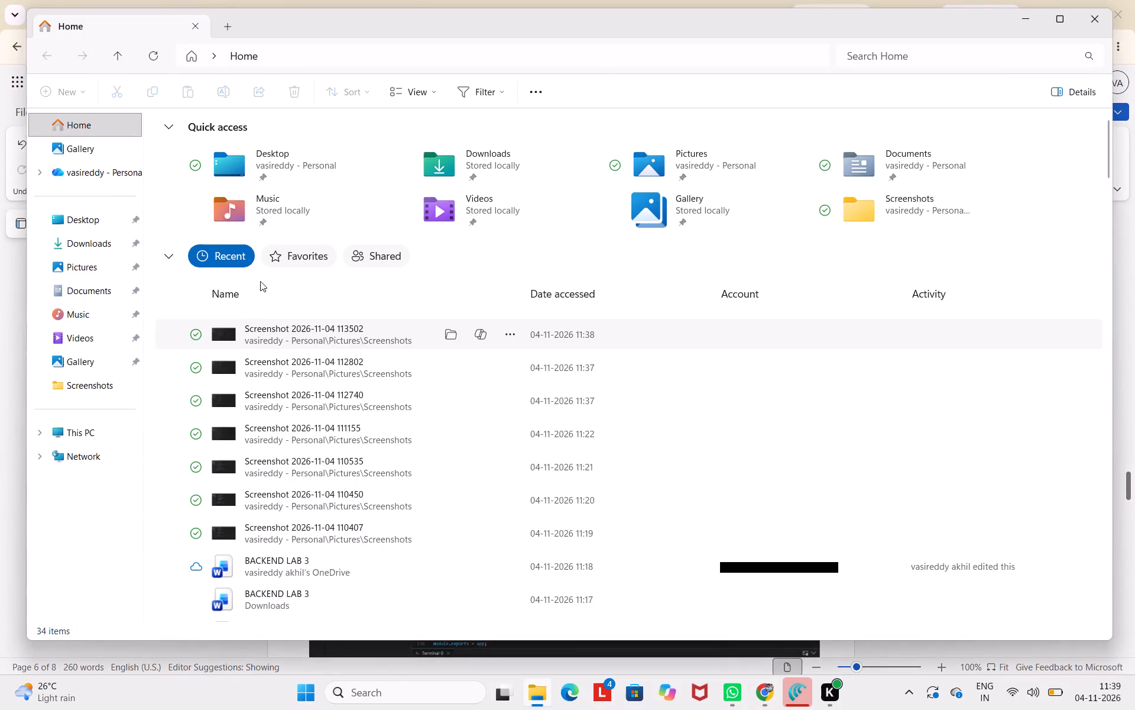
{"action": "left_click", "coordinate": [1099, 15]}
Copy the coding-practice-7a image Screenshot 2026-11-04 112853.png with the API 7 code from the File Explorer Gallery, closing the viewer and Gallery.
{"action": "scroll", "coordinate": [791, 327], "scroll_direction": "up", "scroll_amount": 5}
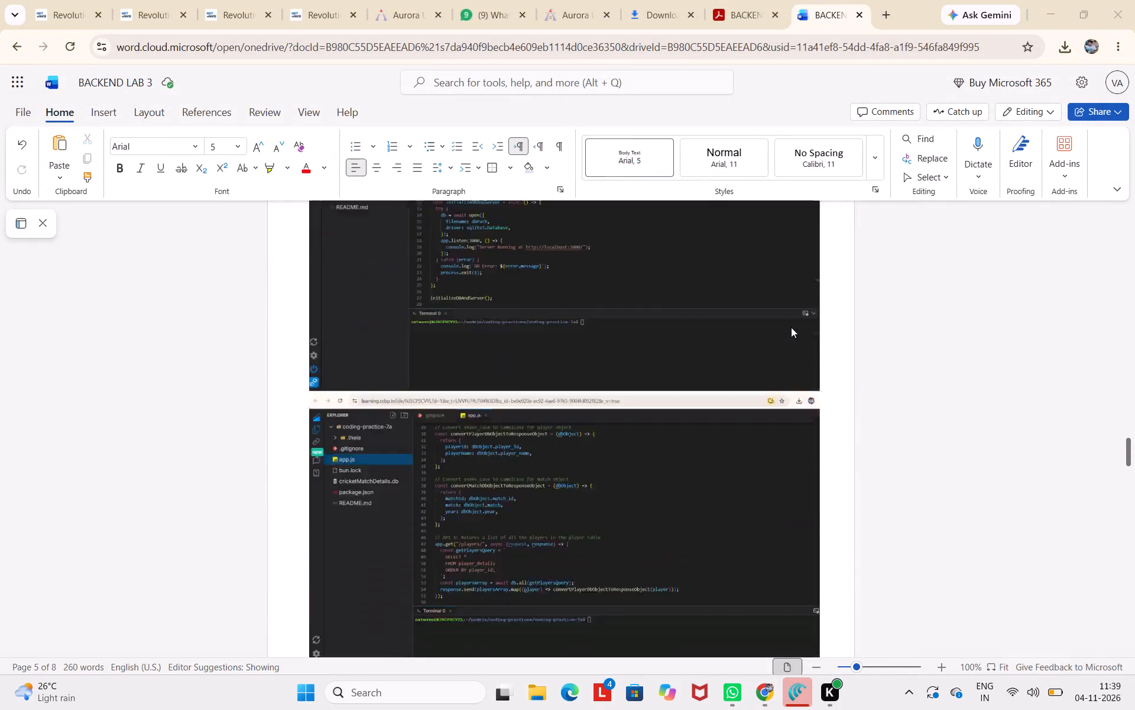
{"action": "scroll", "coordinate": [791, 327], "scroll_direction": "down", "scroll_amount": 5}
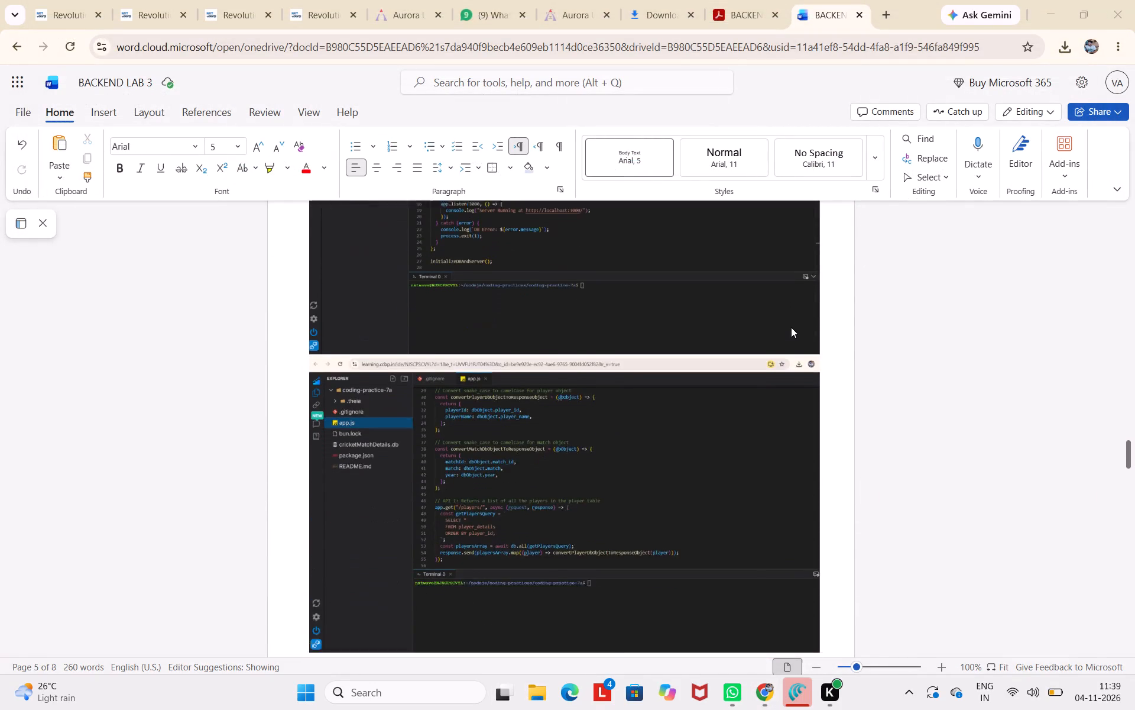
{"action": "scroll", "coordinate": [791, 327], "scroll_direction": "down", "scroll_amount": 4}
{"action": "scroll", "coordinate": [791, 327], "scroll_direction": "up", "scroll_amount": 1}
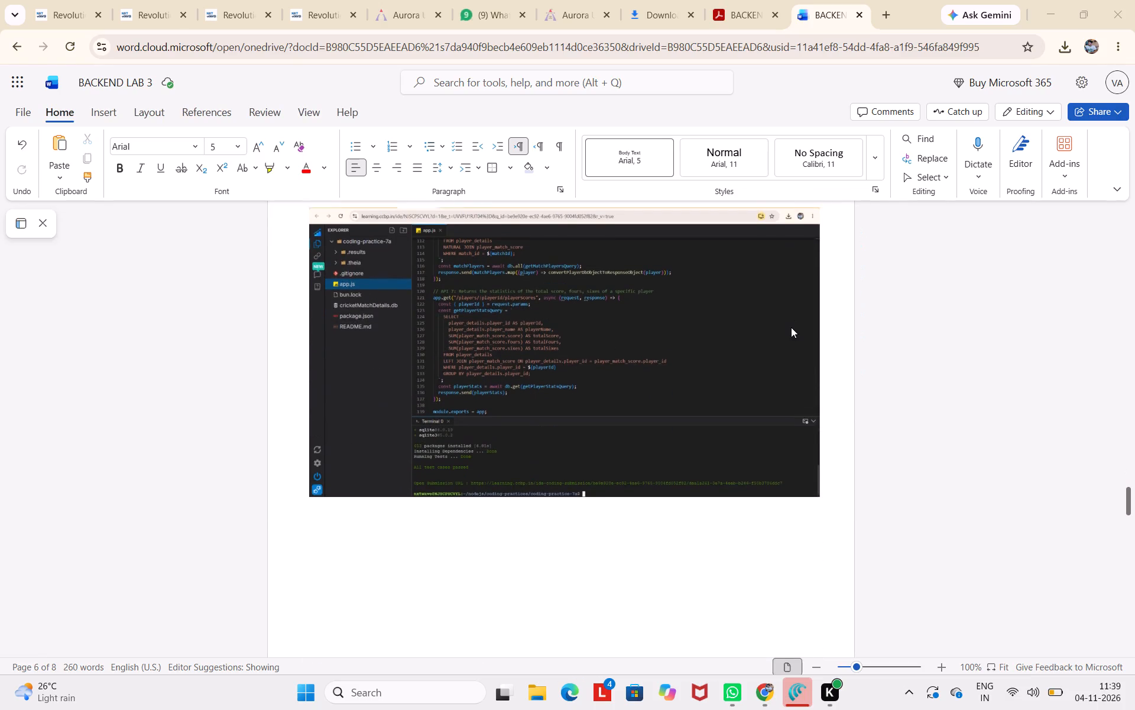
{"action": "scroll", "coordinate": [791, 327], "scroll_direction": "up", "scroll_amount": 1}
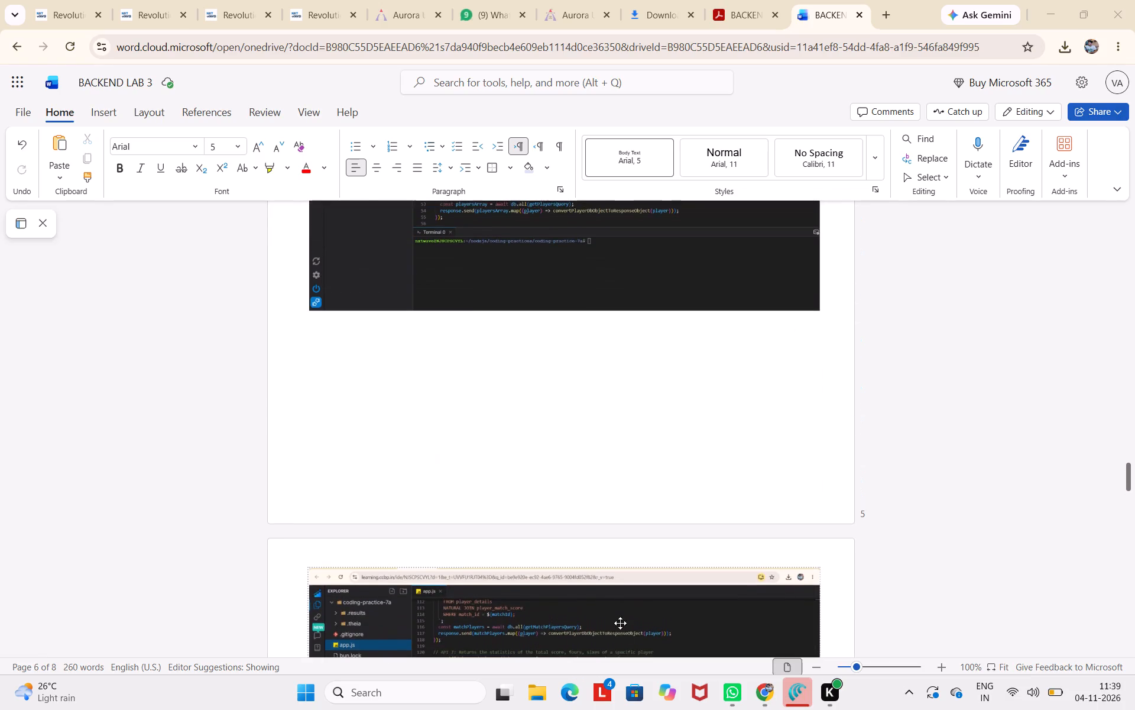
{"action": "left_click", "coordinate": [537, 704]}
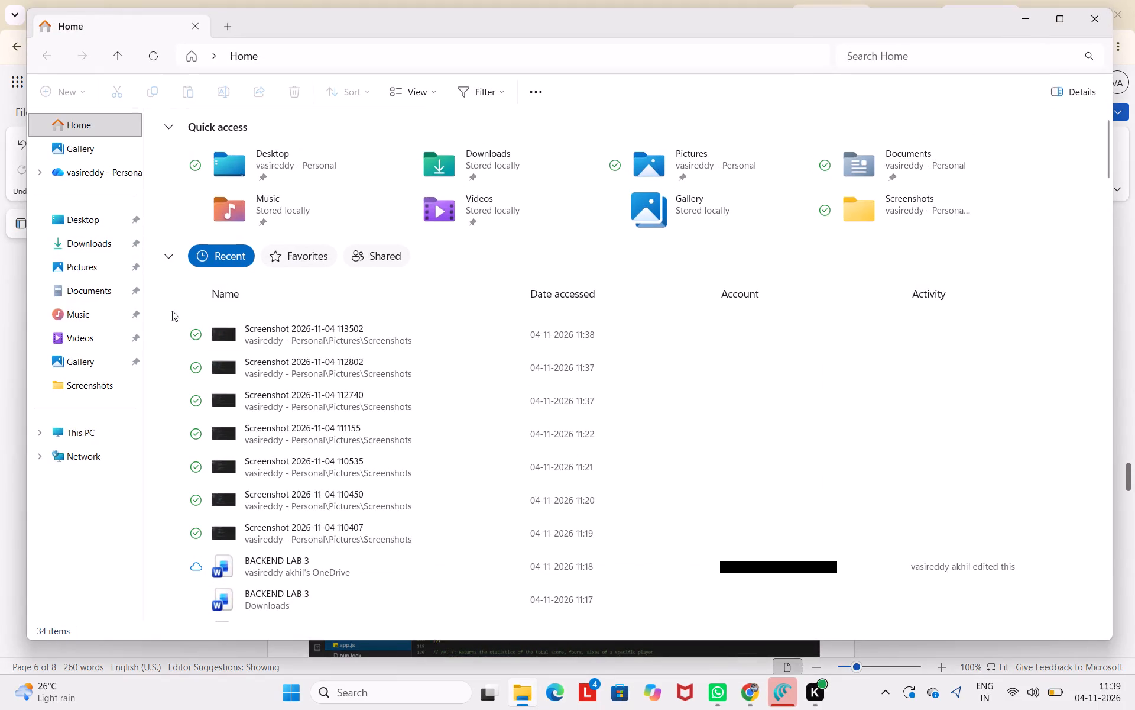
{"action": "left_click", "coordinate": [116, 148]}
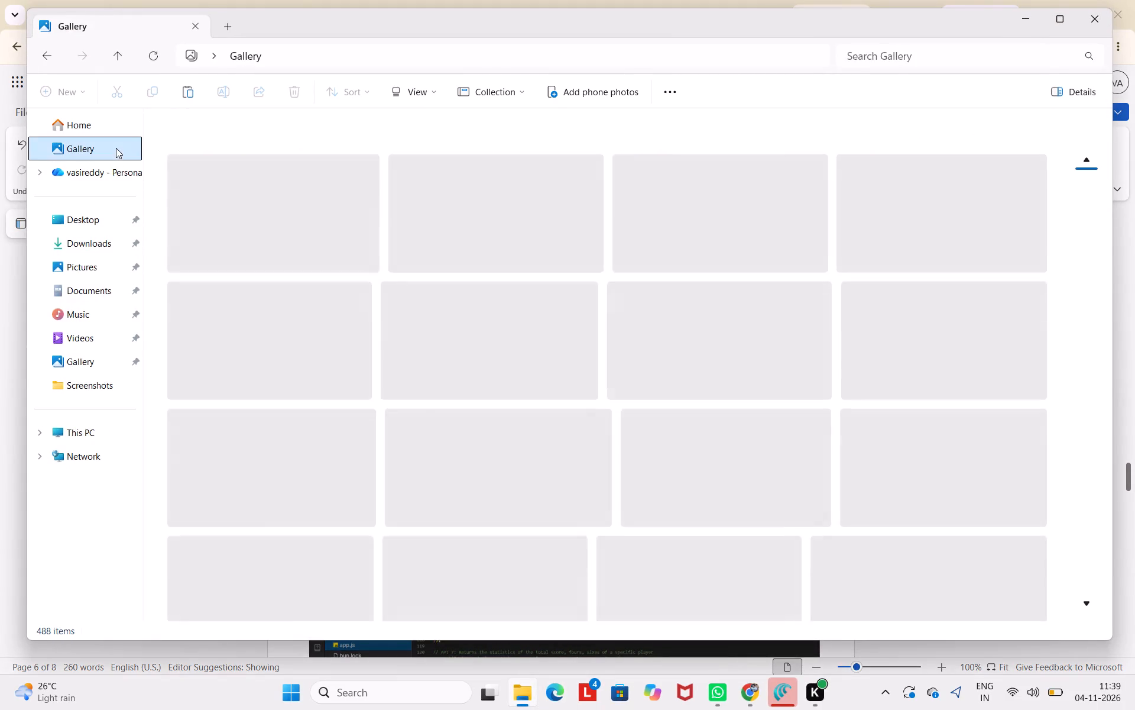
{"action": "left_click", "coordinate": [547, 268]}
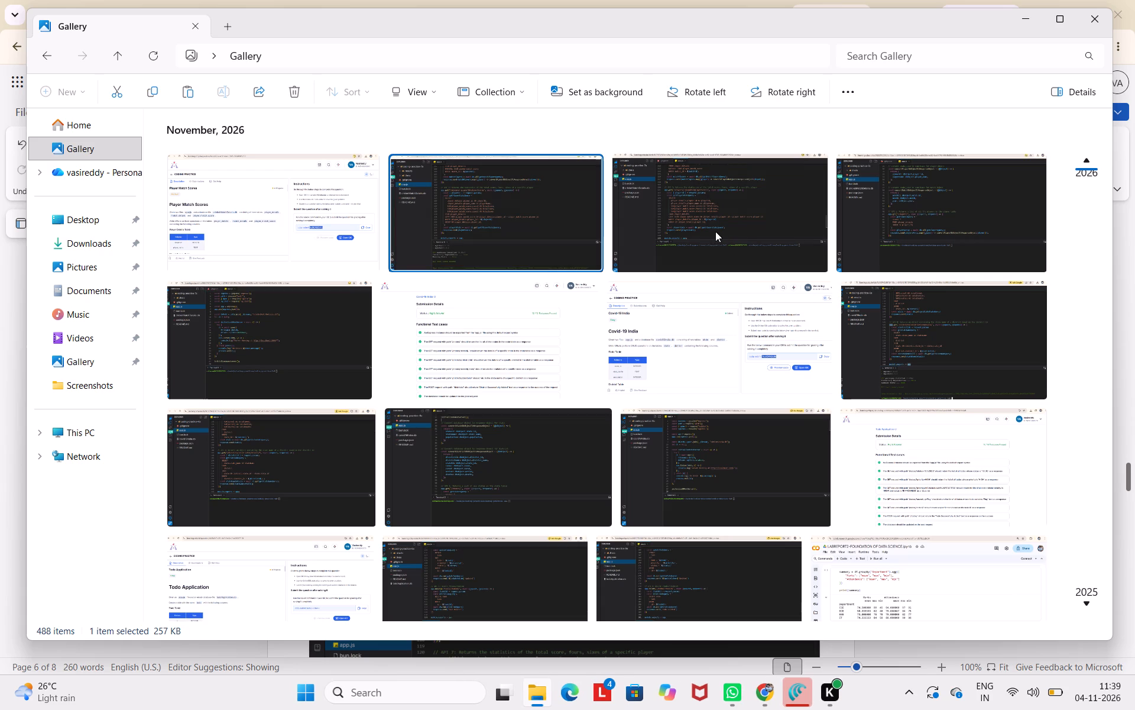
{"action": "left_click", "coordinate": [715, 231]}
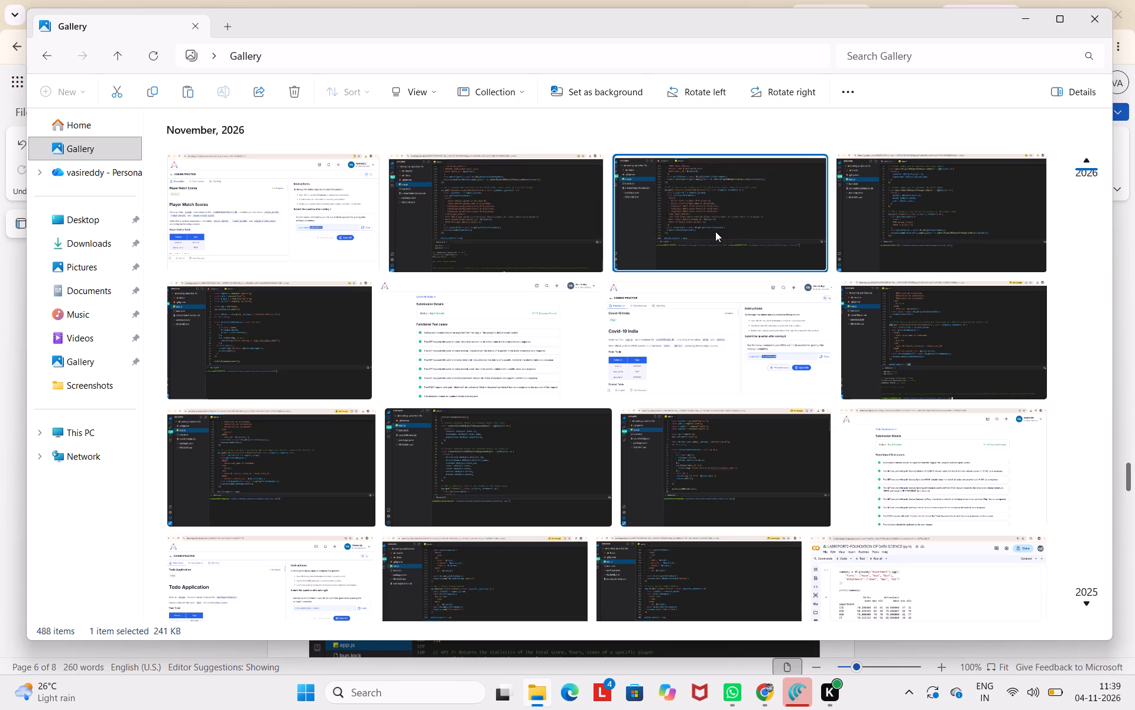
{"action": "double_click", "coordinate": [715, 231]}
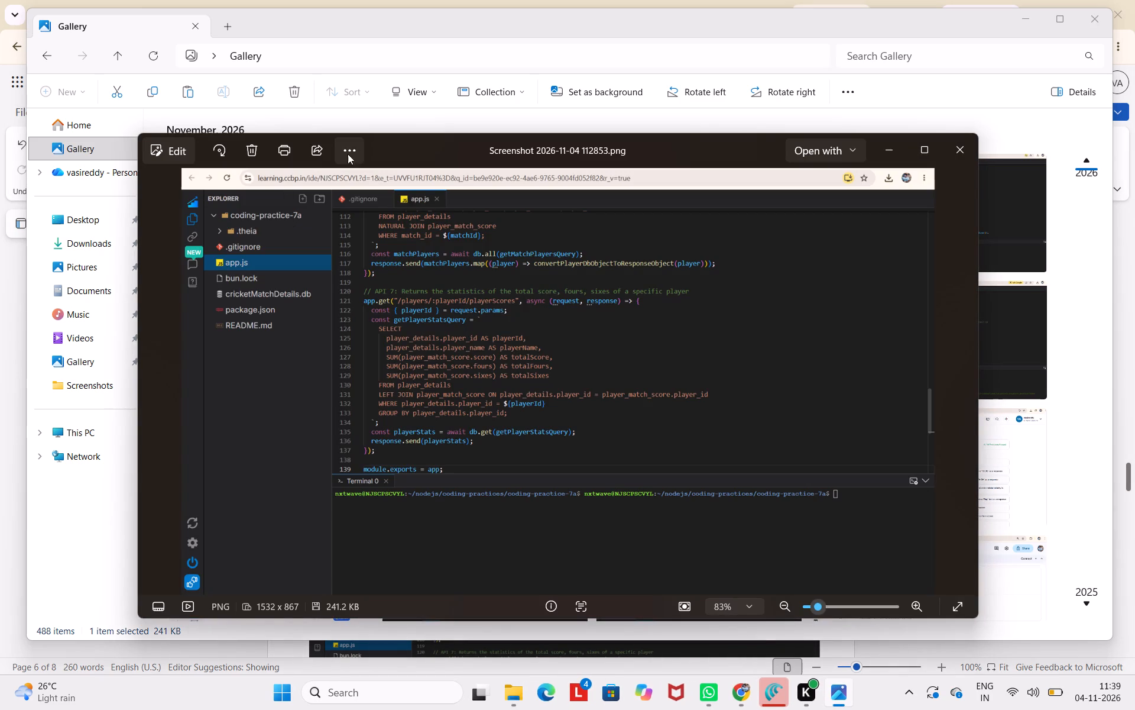
{"action": "left_click", "coordinate": [350, 149]}
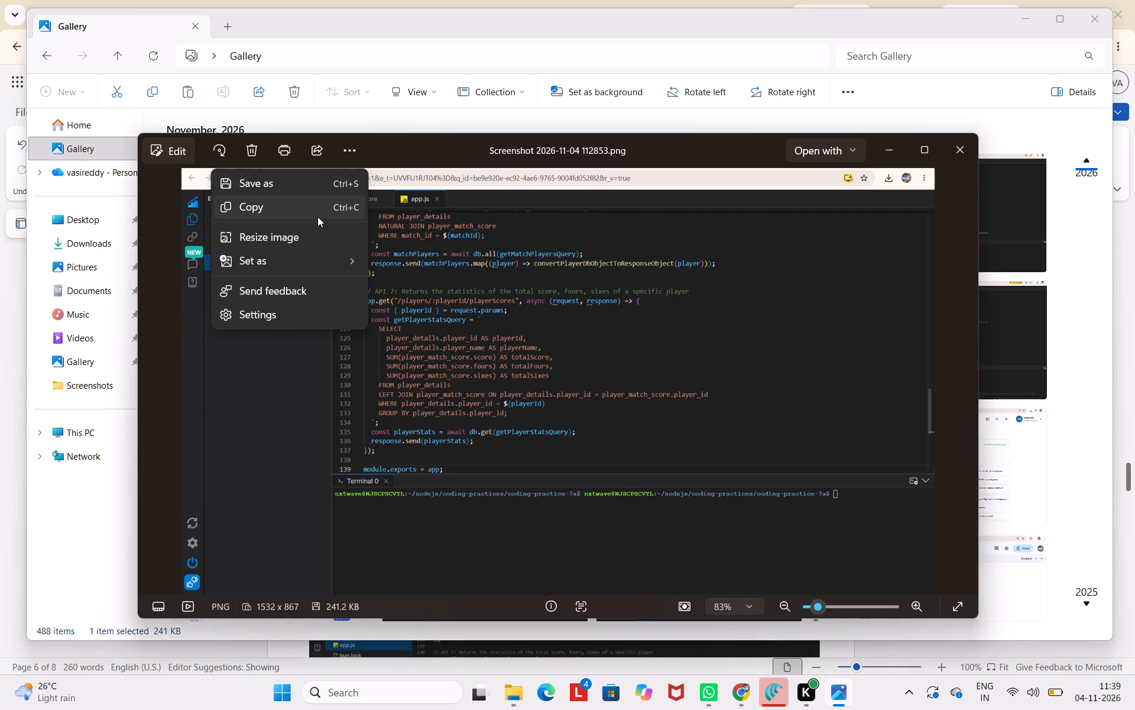
{"action": "left_click", "coordinate": [317, 217]}
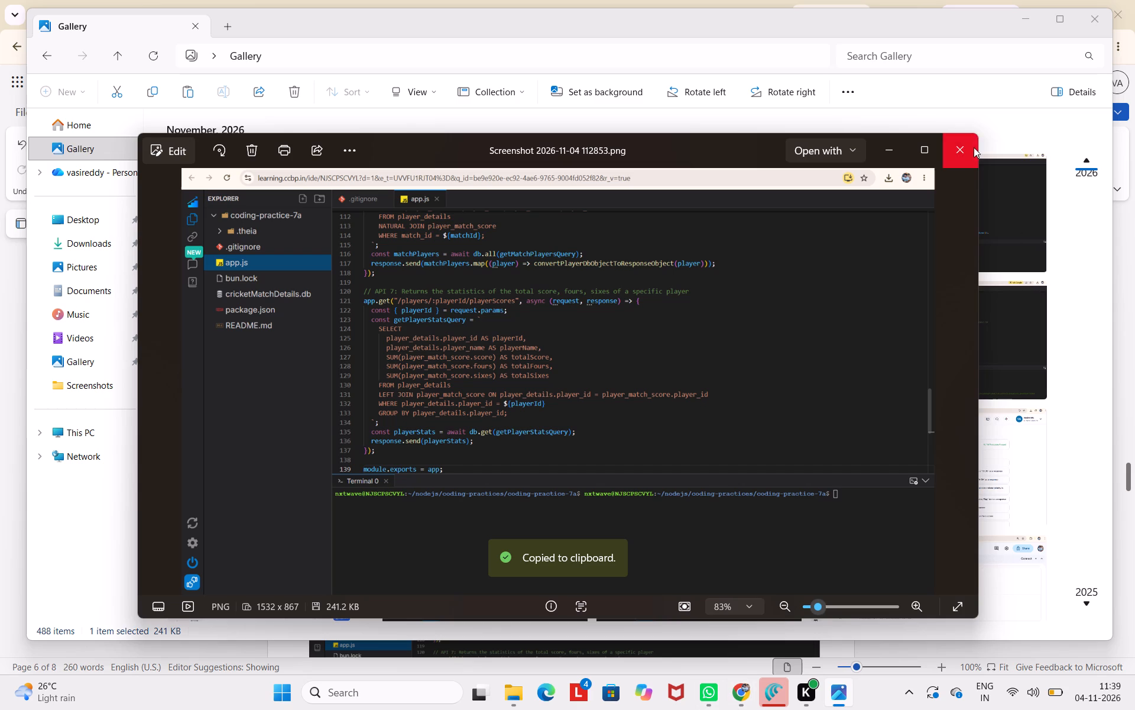
{"action": "left_click", "coordinate": [968, 150]}
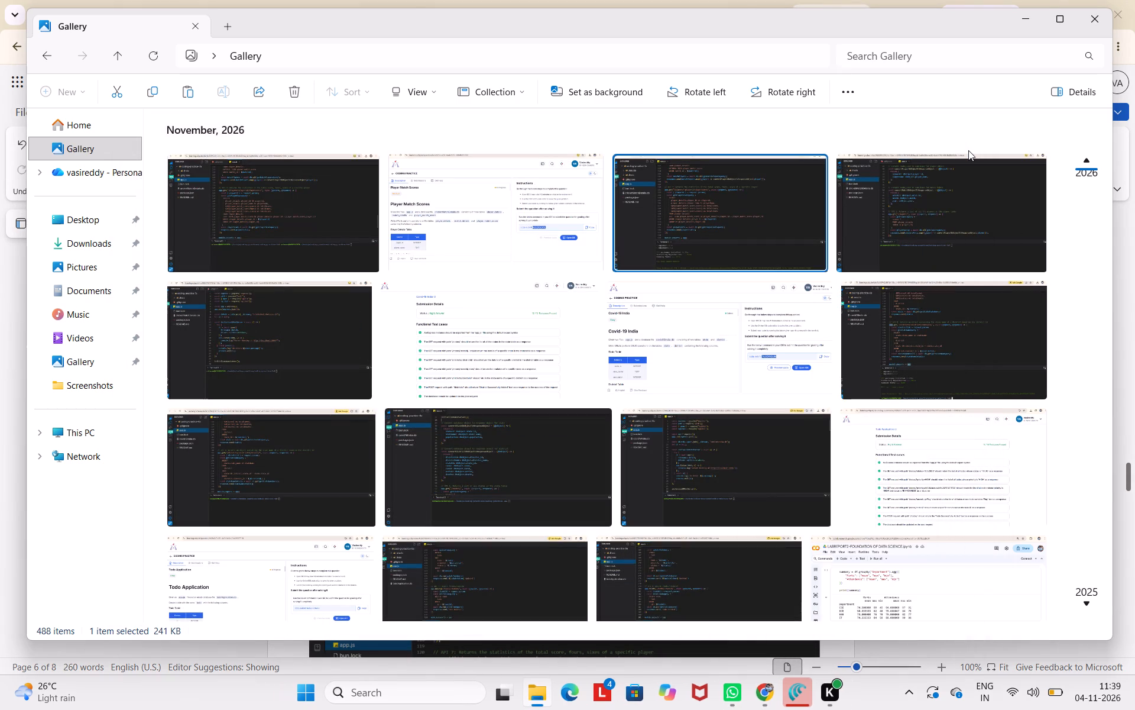
{"action": "left_click", "coordinate": [1098, 15]}
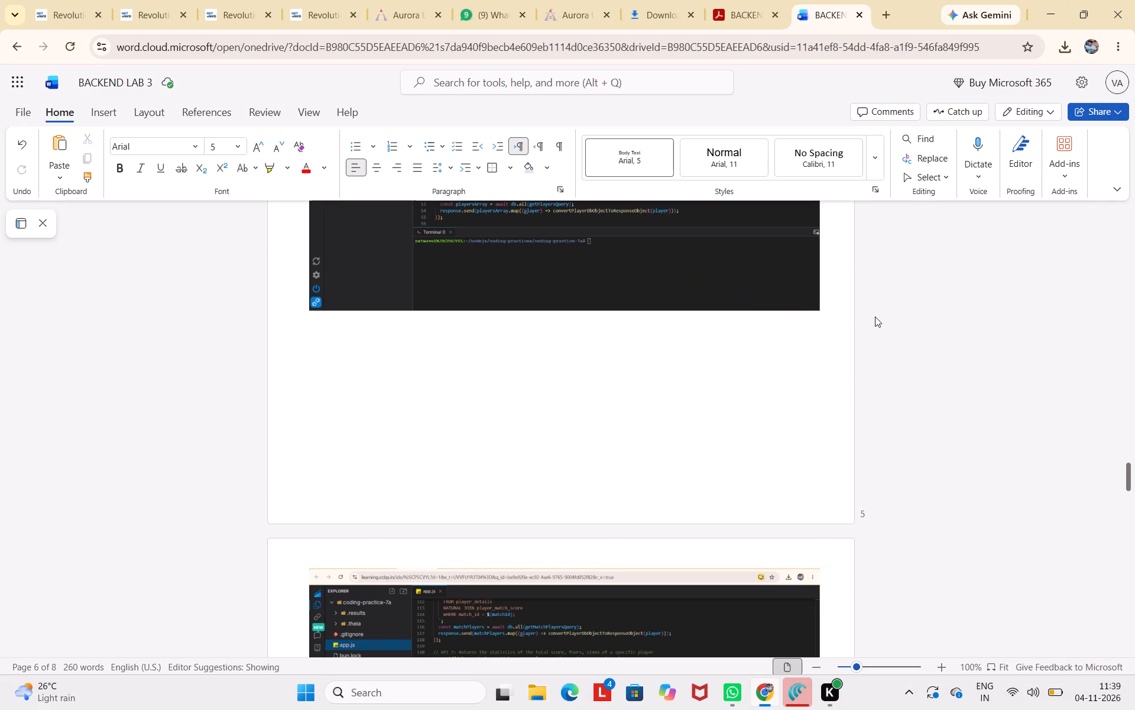
Paste the copied API 7 screenshot between the API 1 code picture and the picture with the submitted test run.
{"action": "scroll", "coordinate": [698, 601], "scroll_direction": "down", "scroll_amount": 1}
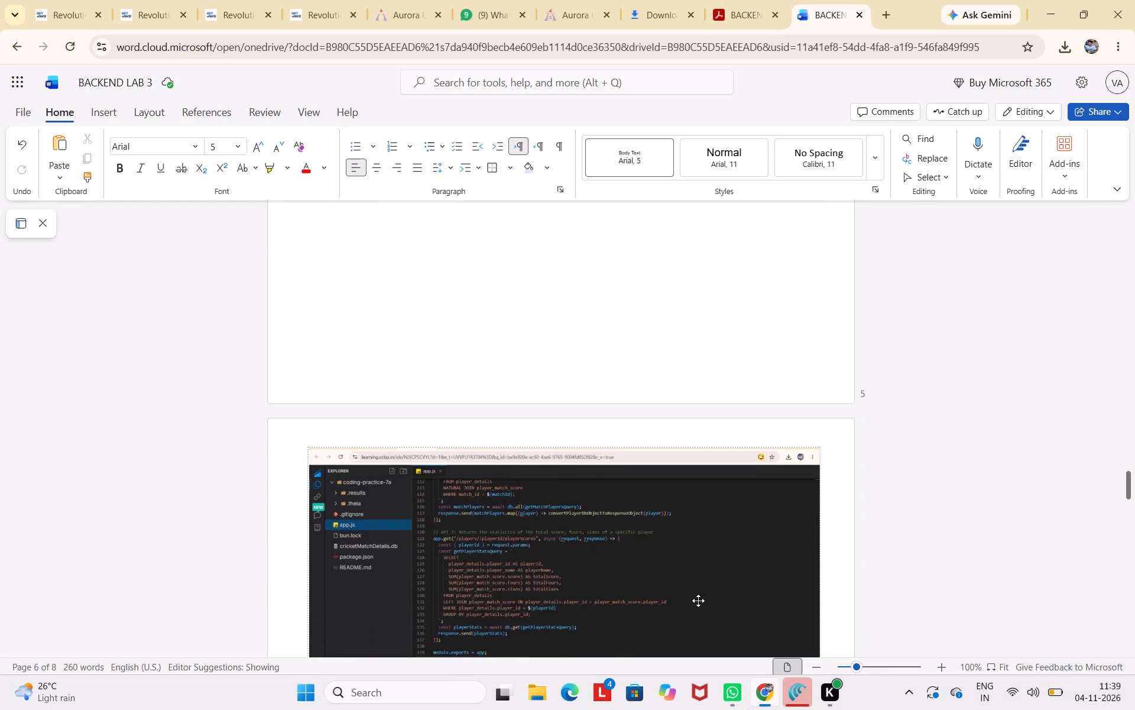
{"action": "scroll", "coordinate": [698, 601], "scroll_direction": "down", "scroll_amount": 1}
{"action": "scroll", "coordinate": [698, 601], "scroll_direction": "up", "scroll_amount": 4}
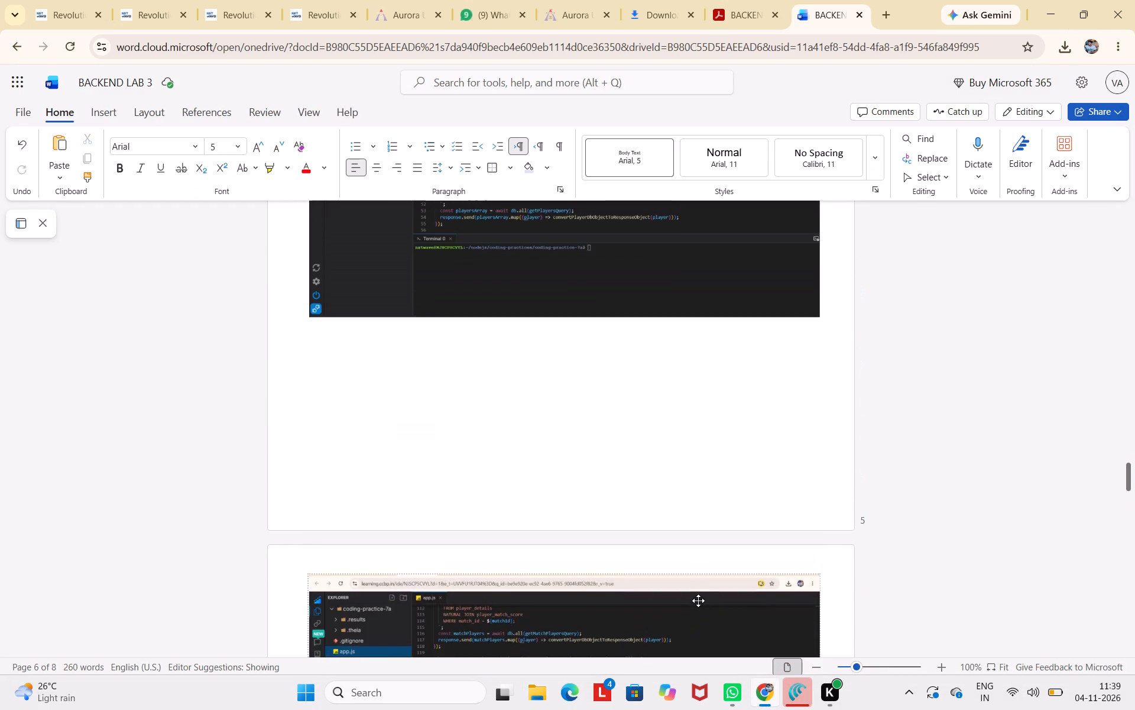
{"action": "scroll", "coordinate": [698, 601], "scroll_direction": "up", "scroll_amount": 1}
{"action": "double_click", "coordinate": [622, 592]}
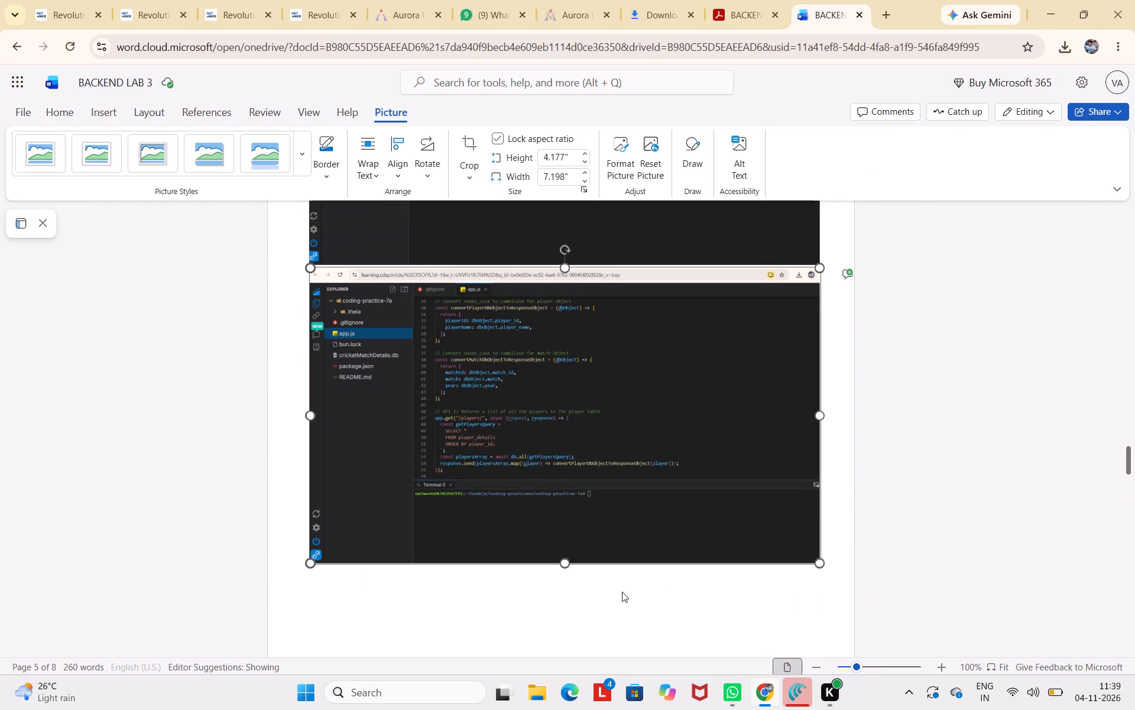
{"action": "left_click", "coordinate": [650, 510]}
{"action": "key", "text": "Right"}
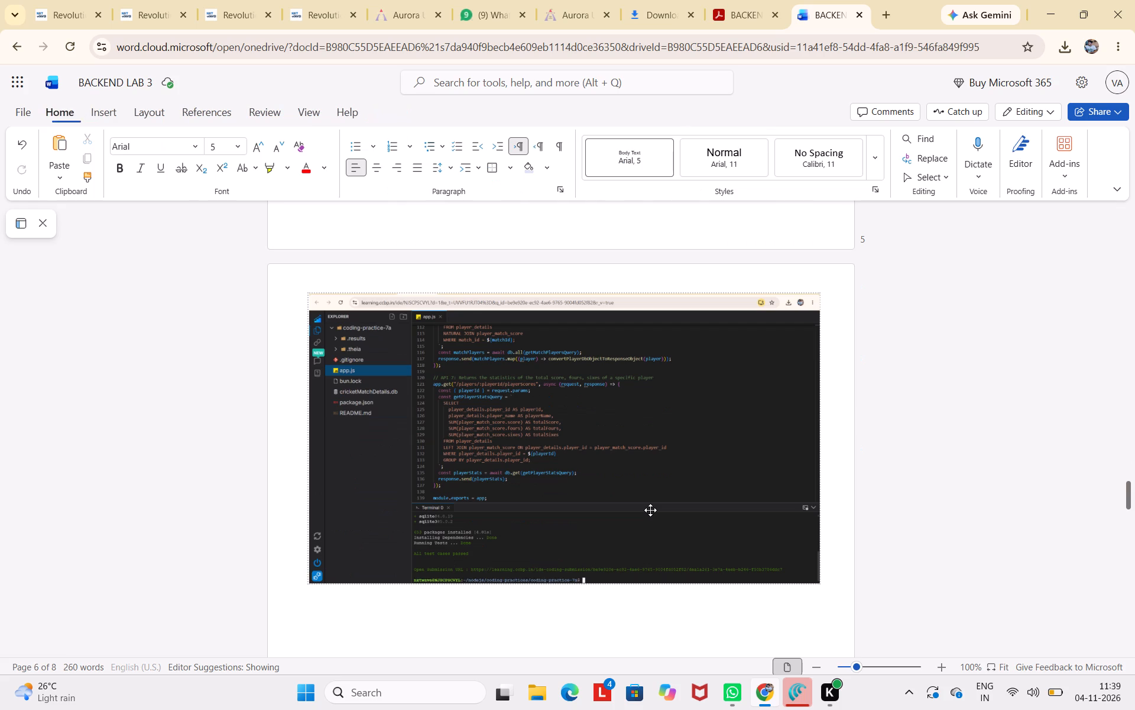
{"action": "key", "text": "Left"}
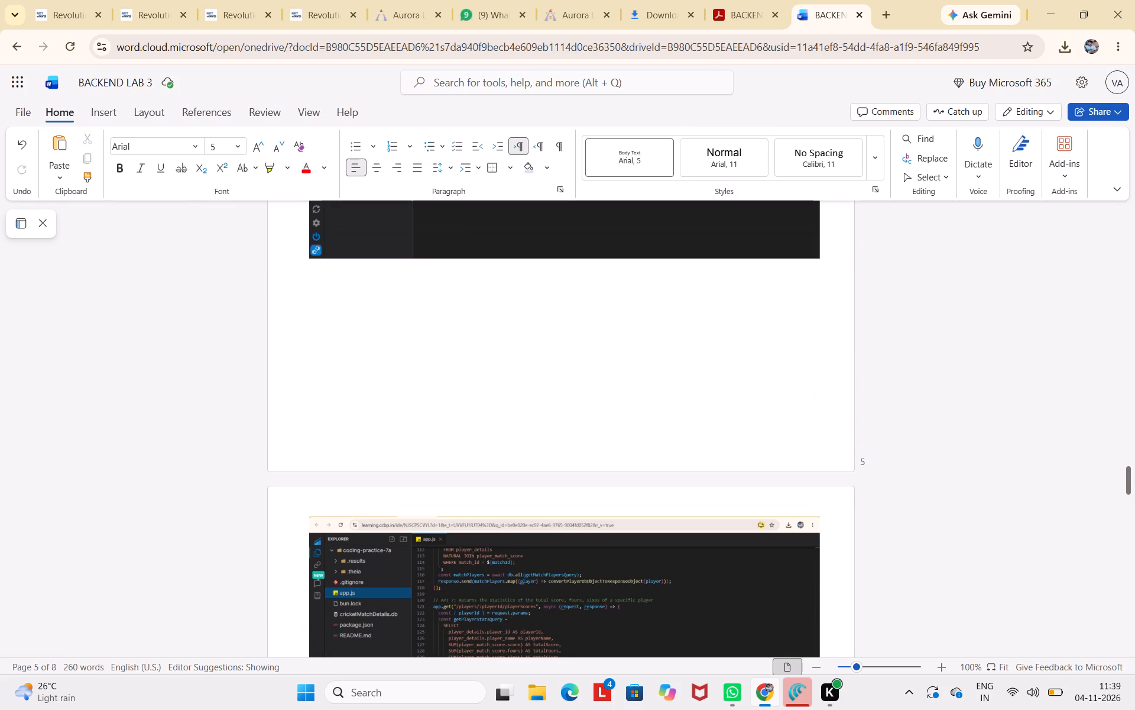
{"action": "left_click", "coordinate": [672, 257]}
{"action": "key", "text": "Right"}
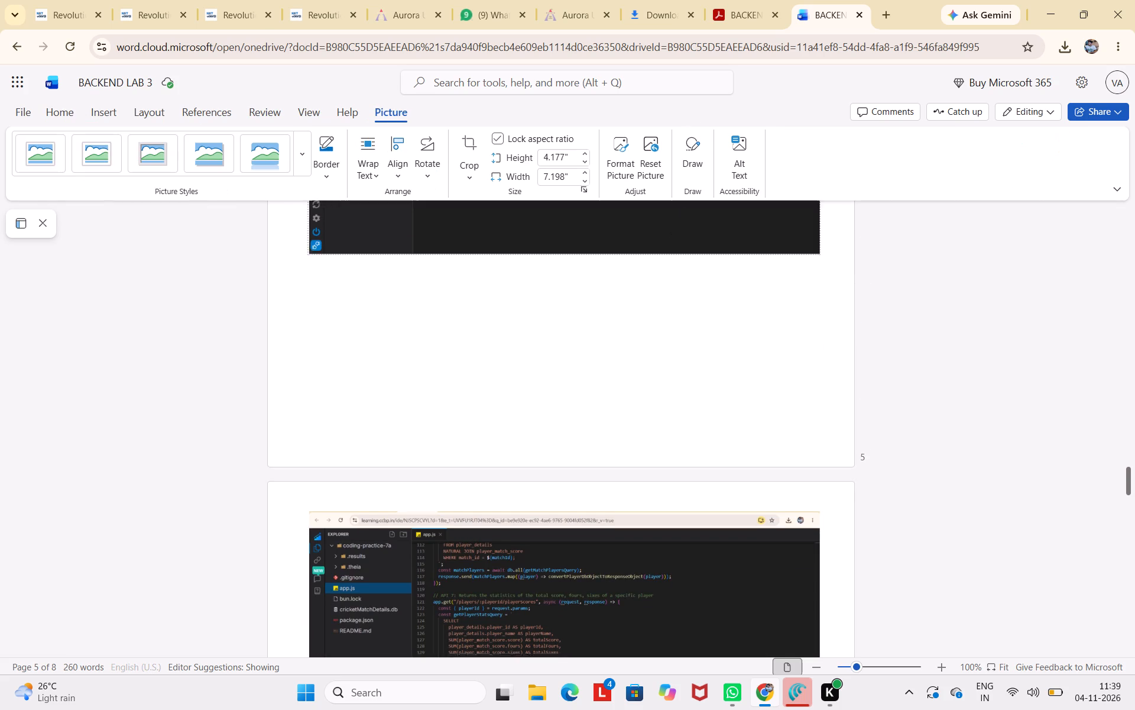
{"action": "key", "text": "ctrl+v"}
Check the order of the coding-practice-7a pictures on pages 5 and 6 up to the coding-practice-8a code on page 7.
{"action": "scroll", "coordinate": [672, 257], "scroll_direction": "up", "scroll_amount": 1}
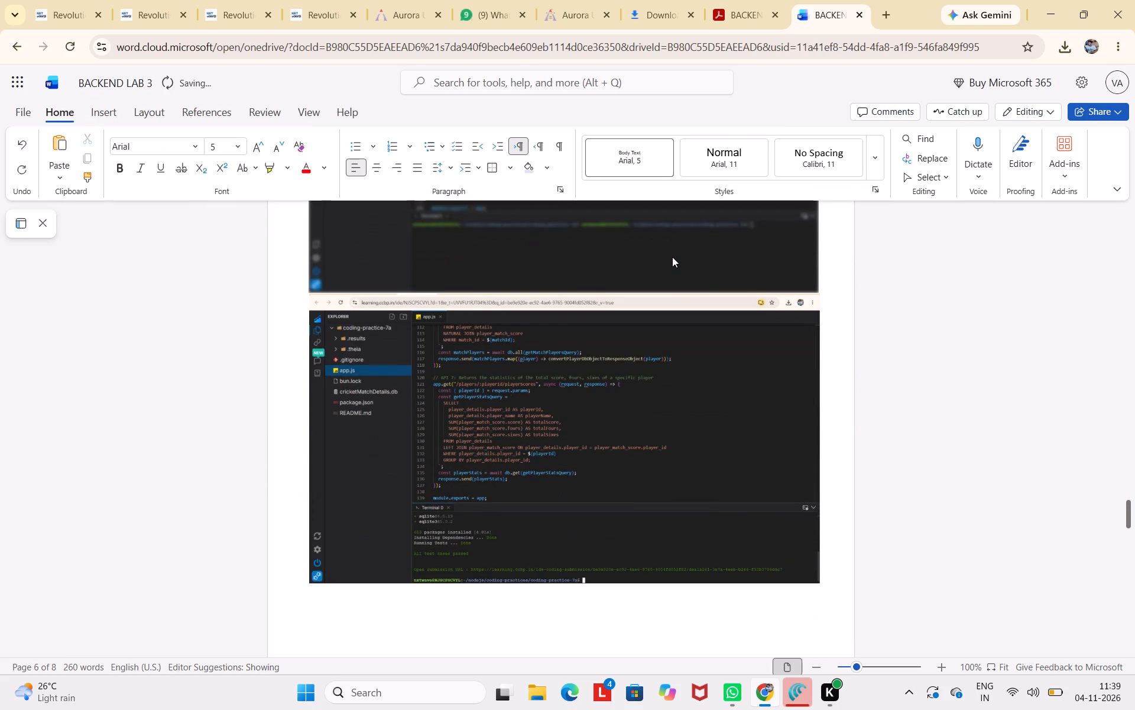
{"action": "scroll", "coordinate": [672, 257], "scroll_direction": "up", "scroll_amount": 5}
{"action": "scroll", "coordinate": [672, 257], "scroll_direction": "down", "scroll_amount": 1}
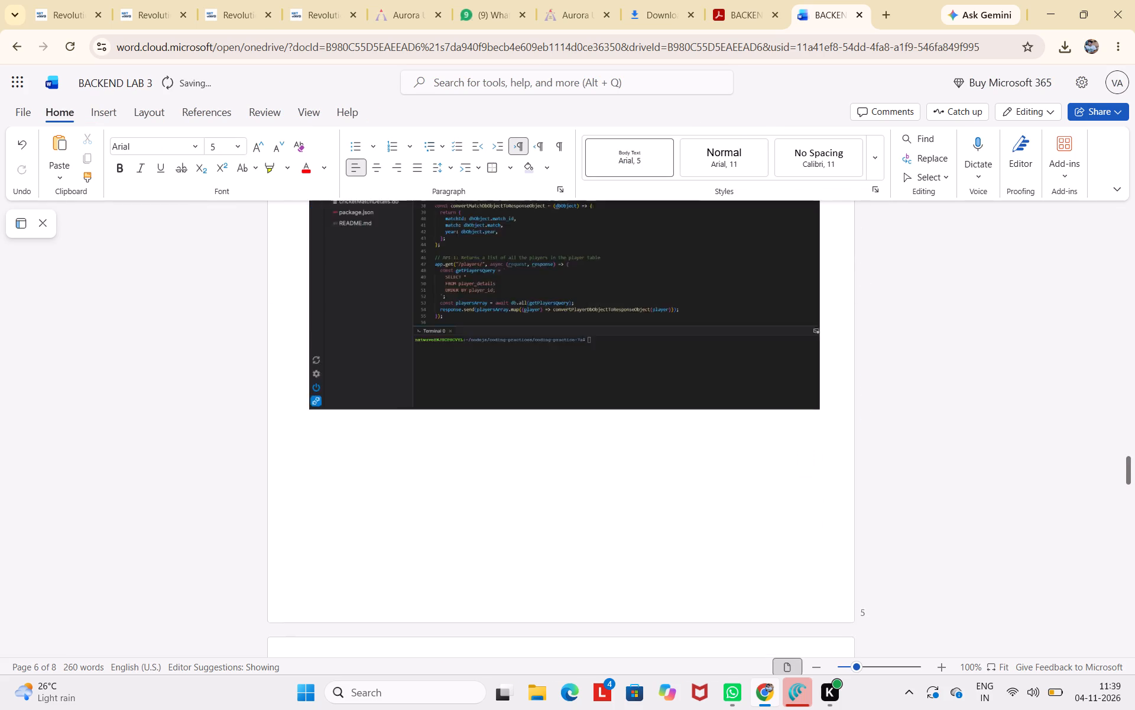
{"action": "scroll", "coordinate": [672, 257], "scroll_direction": "down", "scroll_amount": 3}
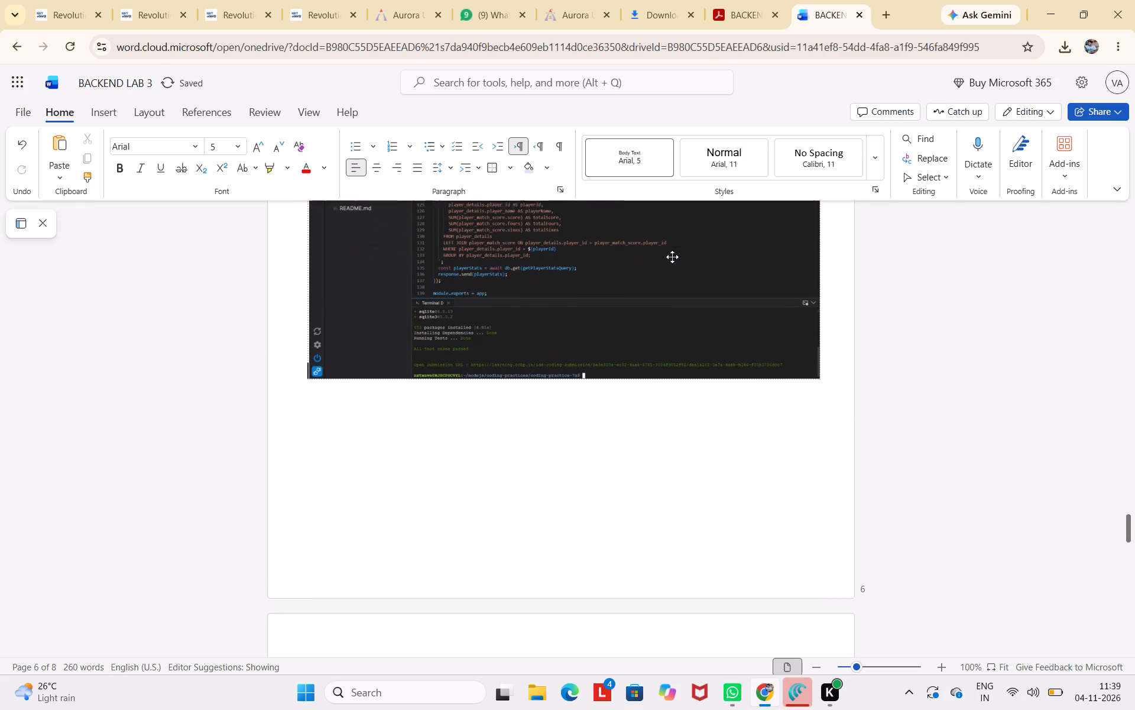
{"action": "scroll", "coordinate": [672, 257], "scroll_direction": "down", "scroll_amount": 3}
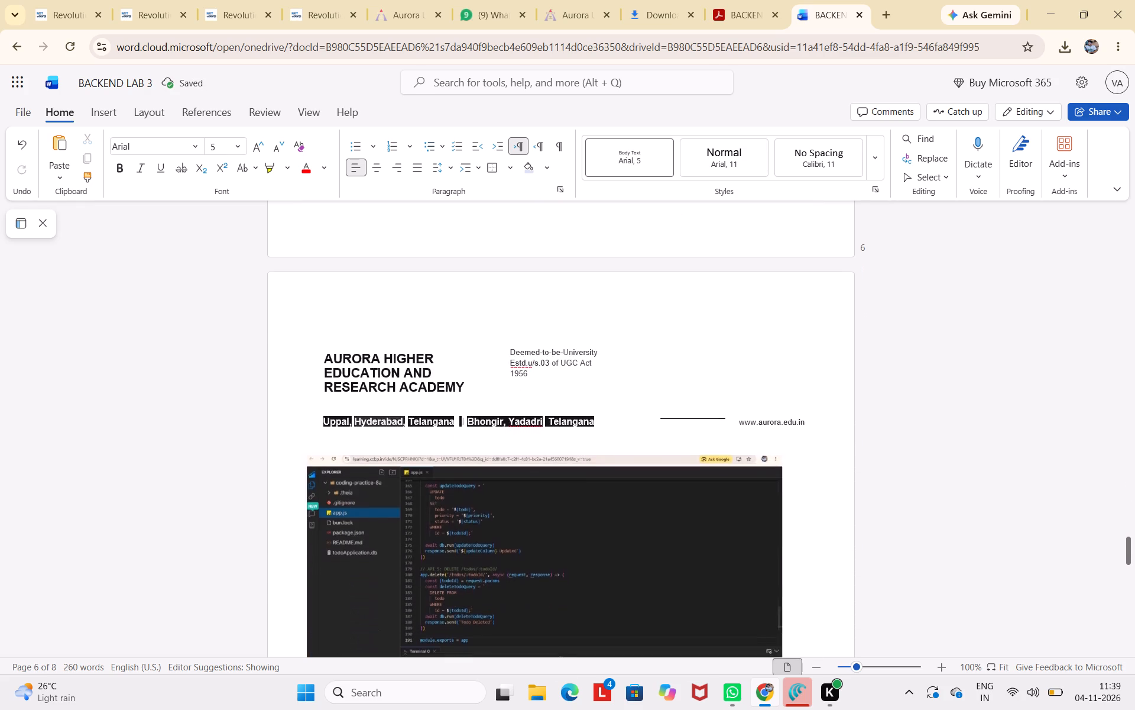
{"action": "scroll", "coordinate": [672, 257], "scroll_direction": "down", "scroll_amount": 1}
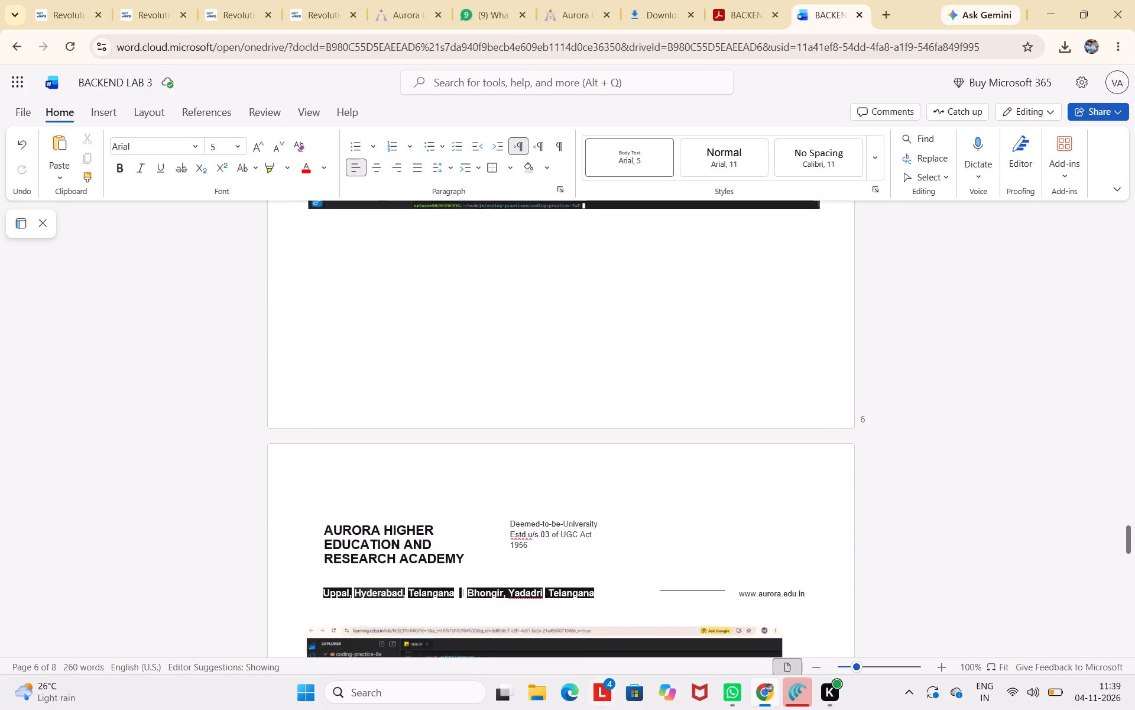
Switch to the Player Match Scores coding practice page and open the submission details from its submissions.
{"action": "left_click", "coordinate": [60, 8]}
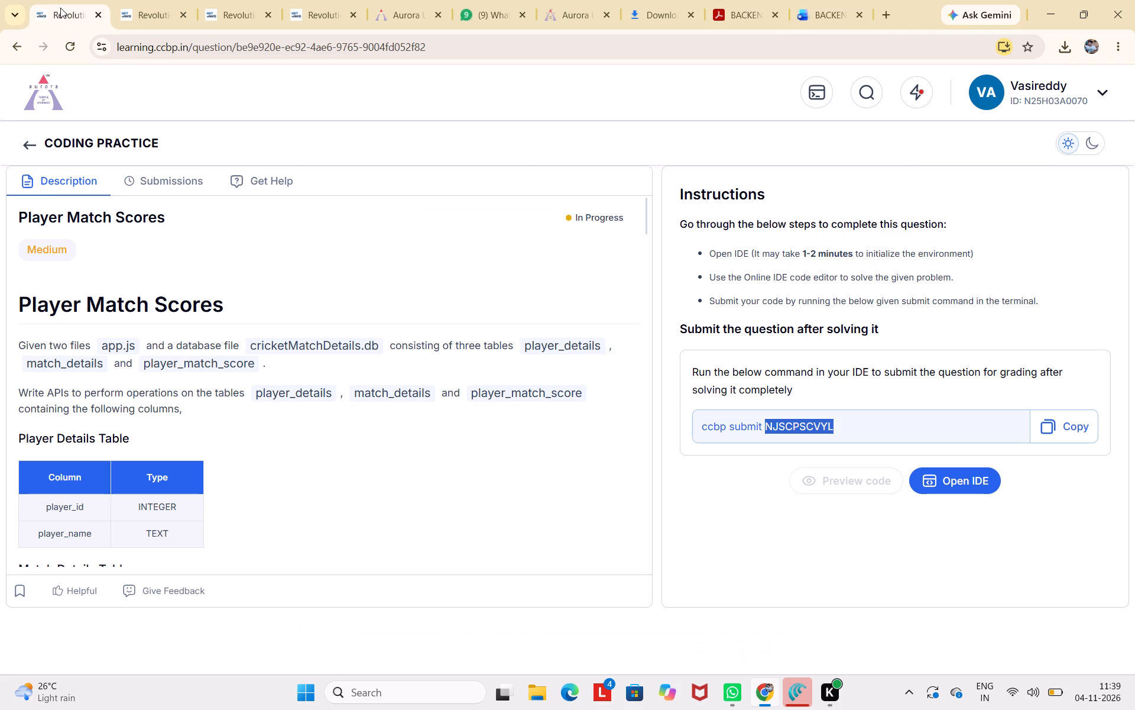
{"action": "left_click", "coordinate": [184, 186]}
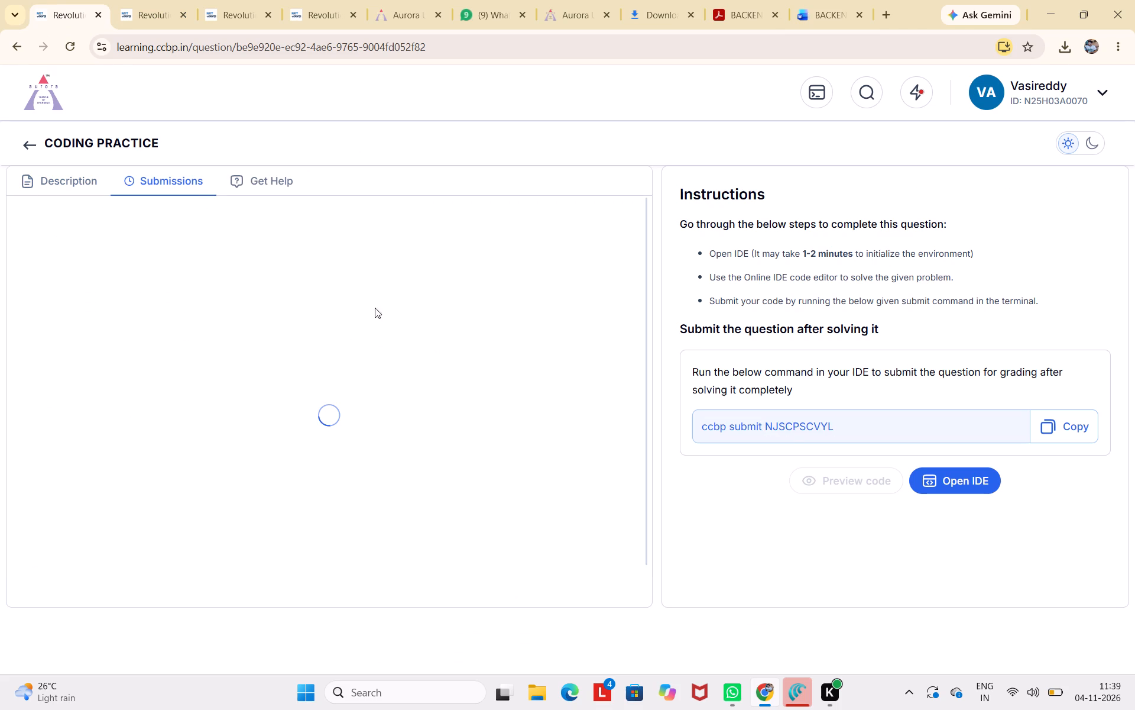
{"action": "left_click", "coordinate": [322, 246]}
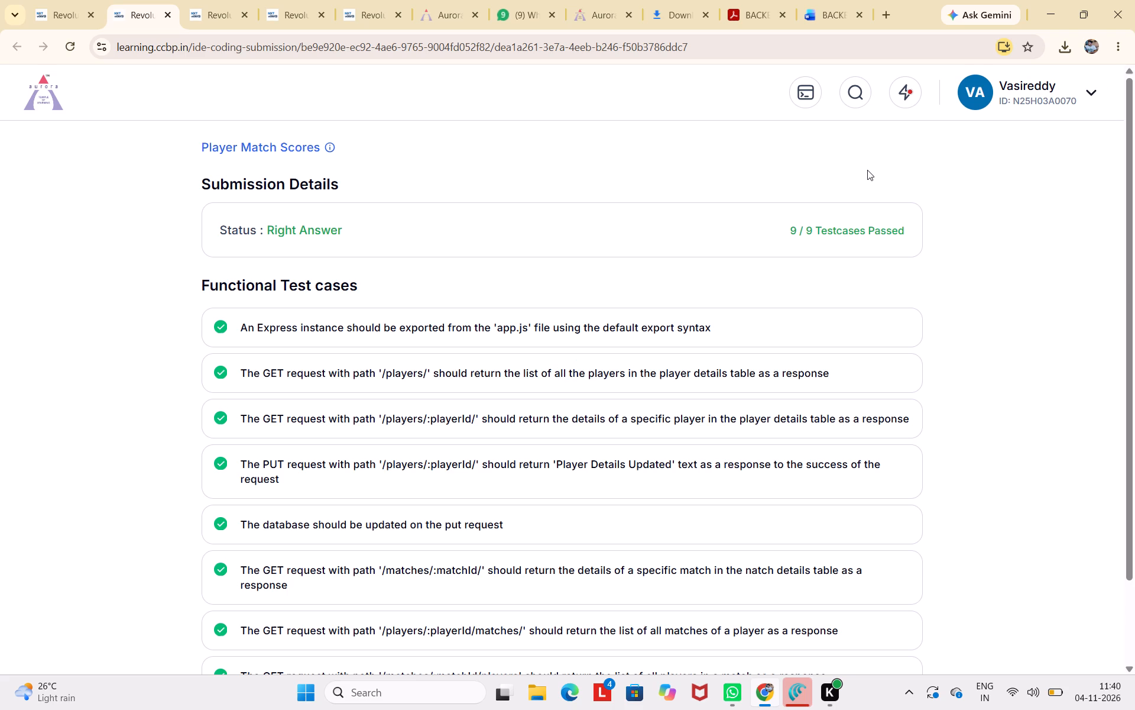
Capture a screenshot of the Player Match Scores Submission Details page, from the address bar down to the taskbar.
{"action": "key", "text": "Right"}
{"action": "key", "text": "shift+super+s"}
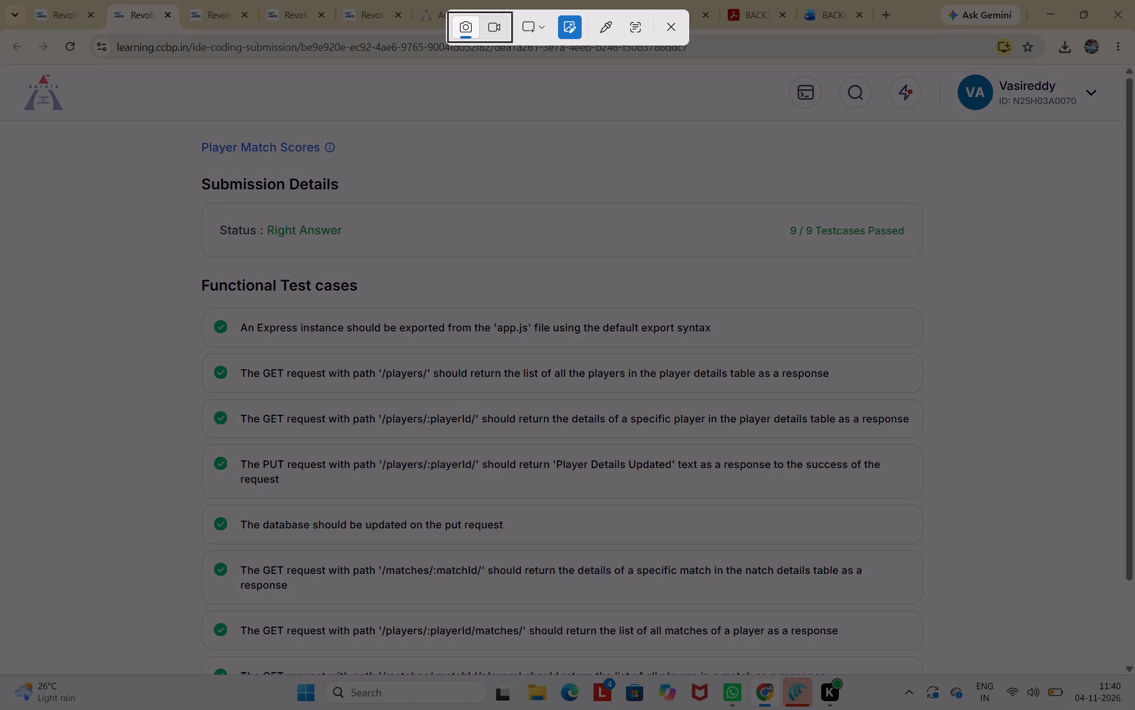
{"action": "scroll", "coordinate": [36, 69], "scroll_direction": "left", "scroll_amount": 1}
{"action": "left_click_drag", "start_coordinate": [0, 31], "coordinate": [1134, 679]}
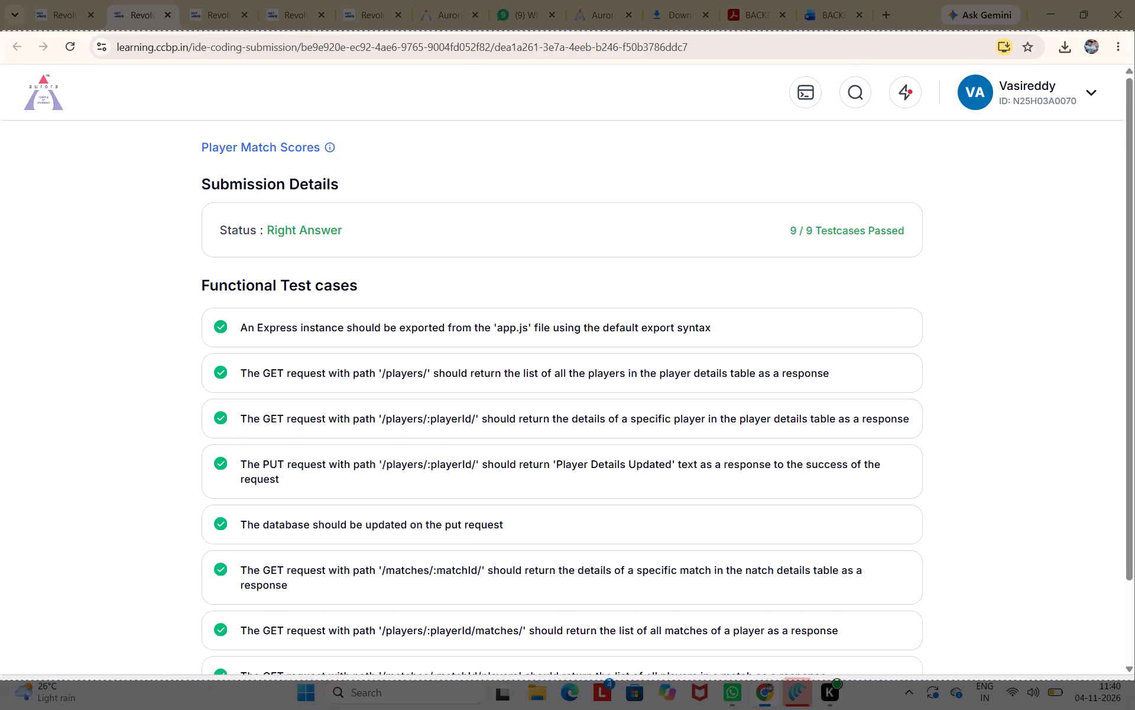
Adjust the capture area to end just above the taskbar and capture the Player Match Scores Submission Details page.
{"action": "left_click_drag", "start_coordinate": [1134, 679], "coordinate": [1130, 669]}
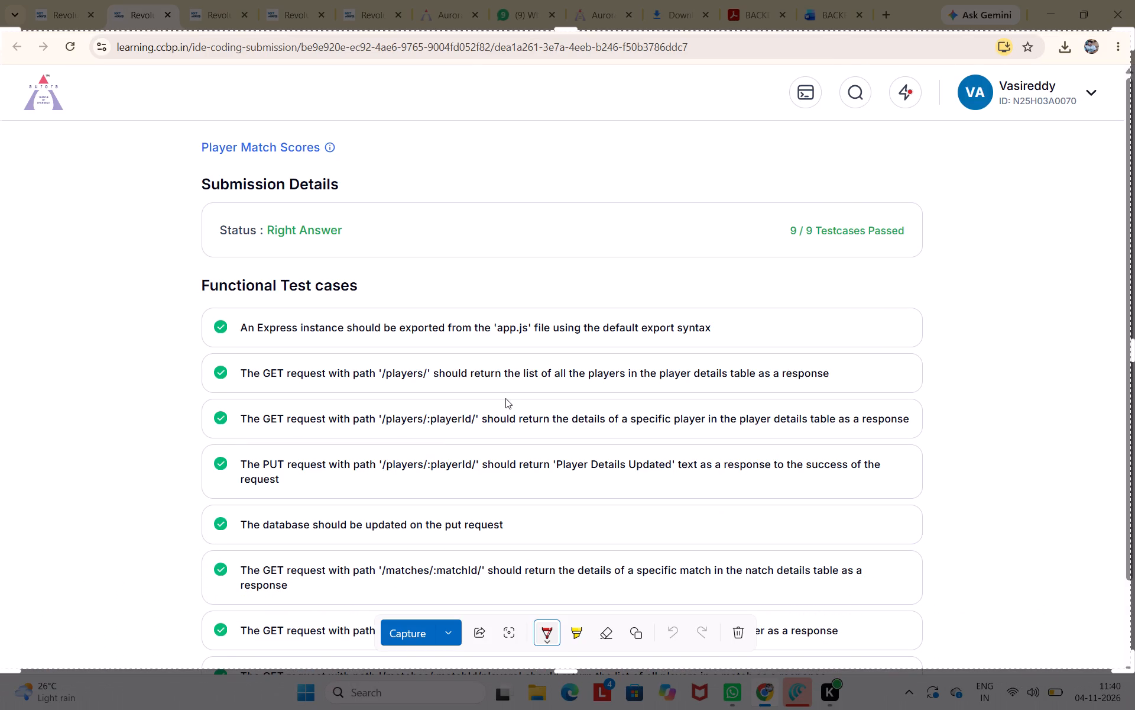
{"action": "left_click", "coordinate": [406, 622]}
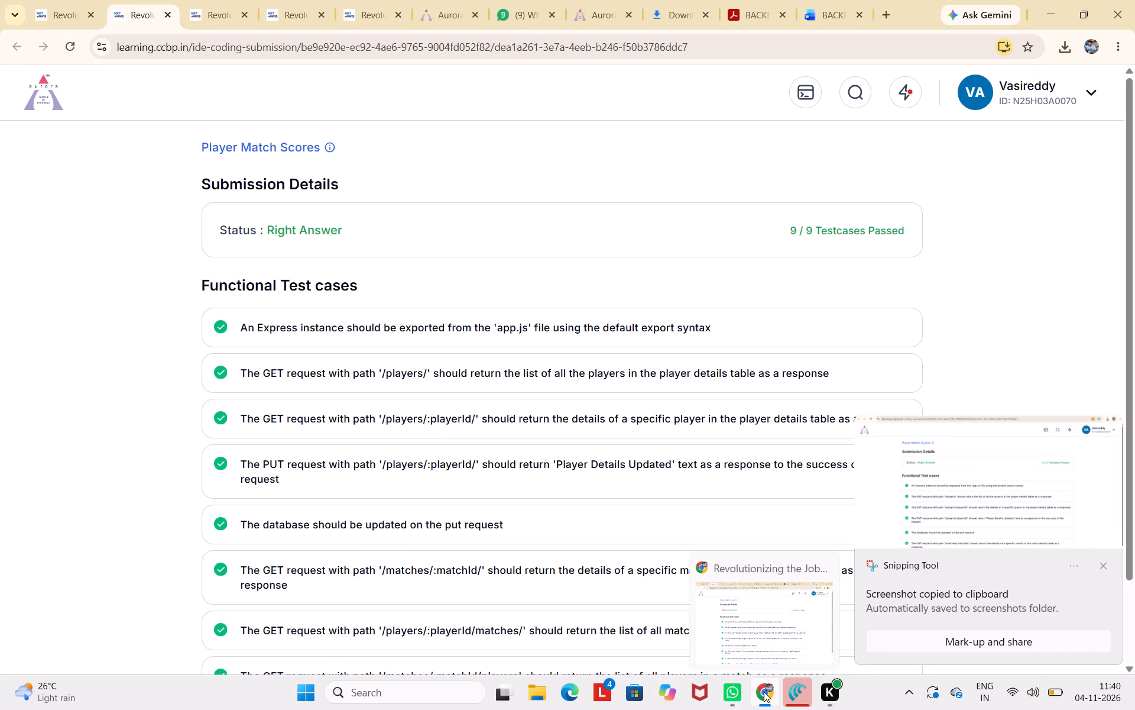
Paste the Submission Details screenshot into BACKEND LAB 3 after the last coding-practice-7a picture on page 6.
{"action": "left_click", "coordinate": [821, 0]}
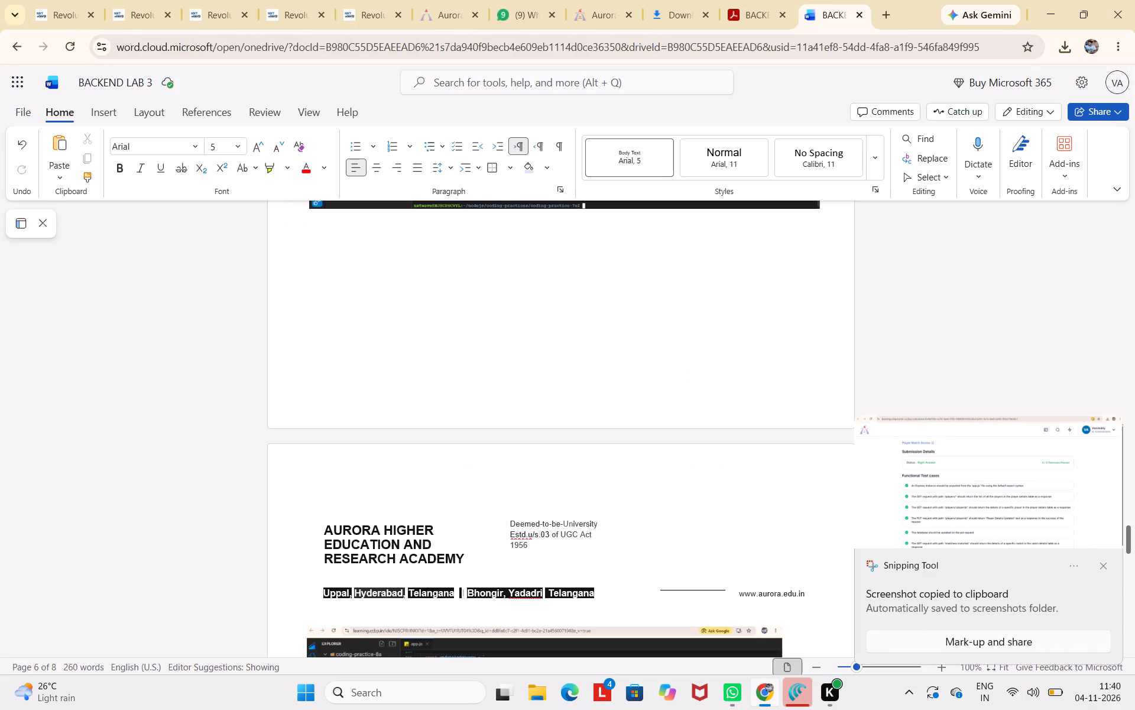
{"action": "left_click", "coordinate": [583, 267]}
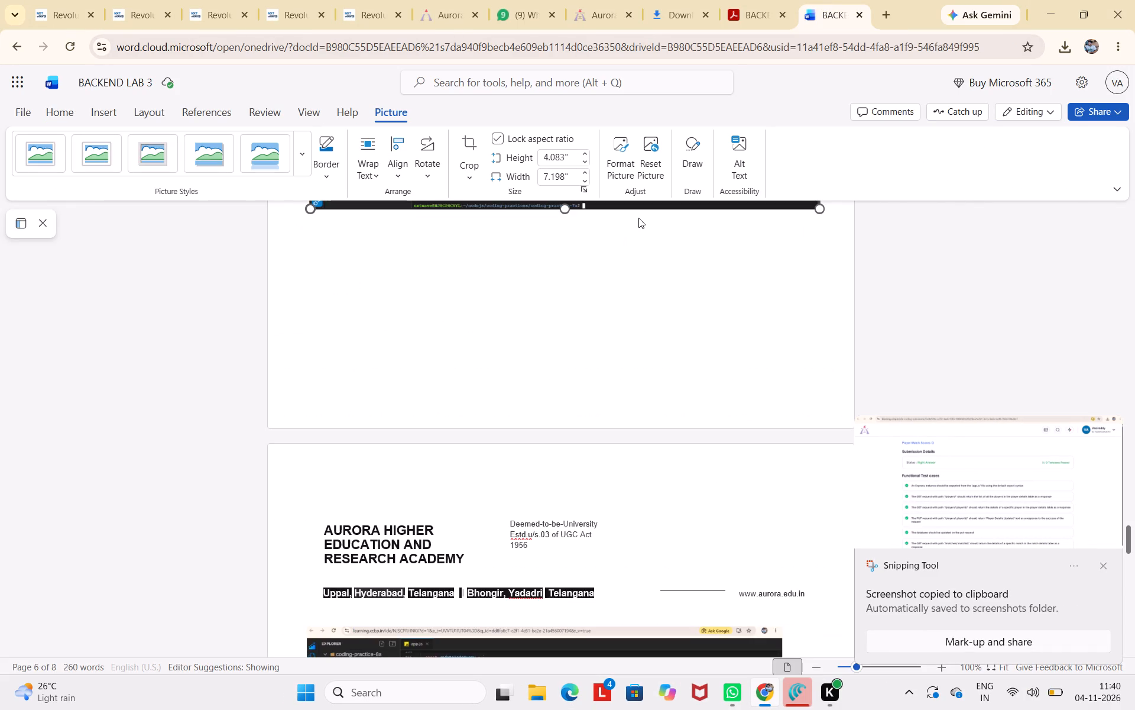
{"action": "key", "text": "Right"}
{"action": "key", "text": "ctrl+v"}
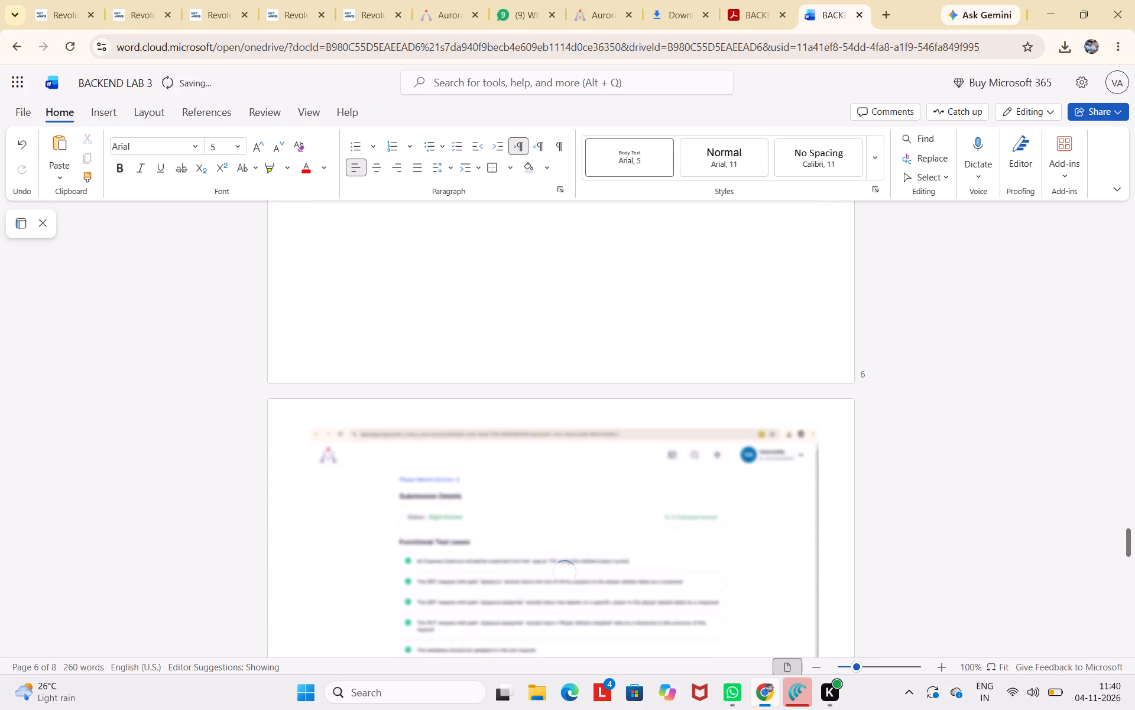
{"action": "scroll", "coordinate": [638, 218], "scroll_direction": "down", "scroll_amount": 5}
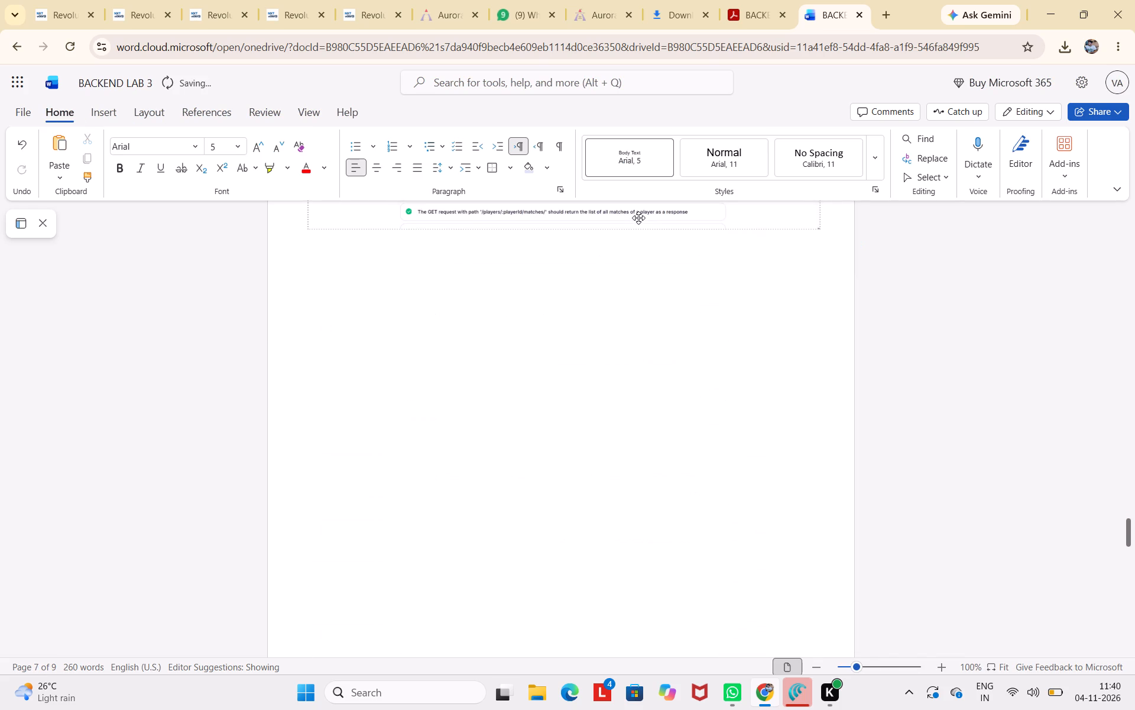
{"action": "scroll", "coordinate": [638, 218], "scroll_direction": "up", "scroll_amount": 5}
{"action": "scroll", "coordinate": [638, 218], "scroll_direction": "down", "scroll_amount": 7}
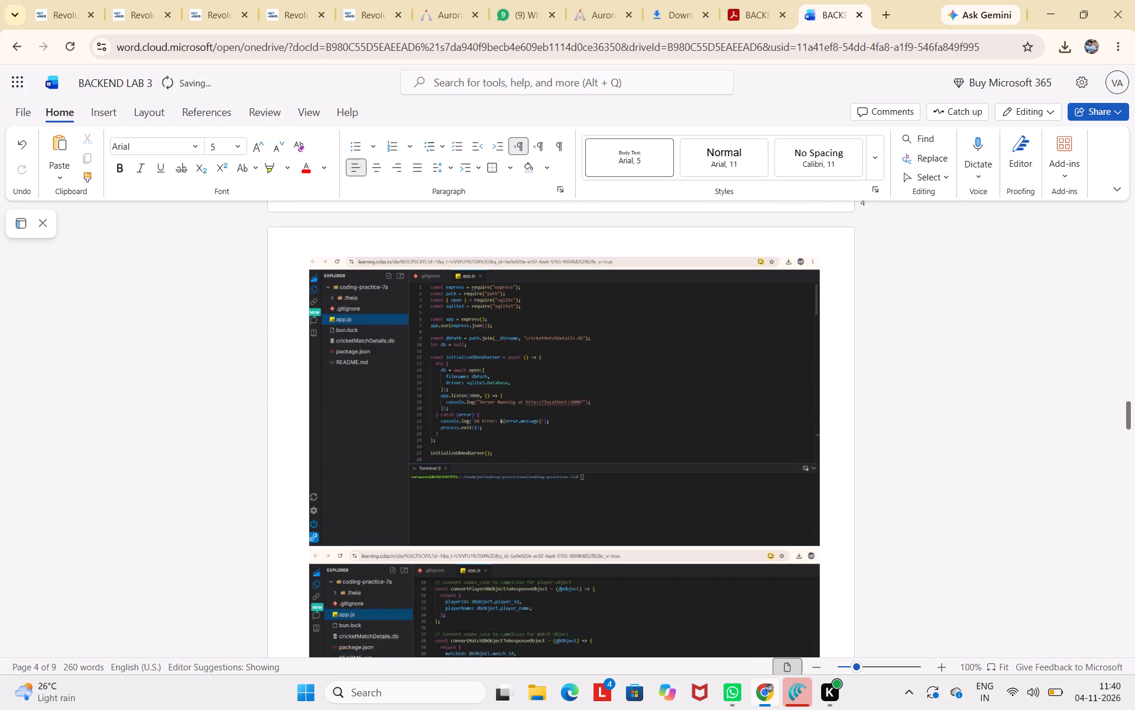
Open the Todo Application problem from the Coding Practice of RESTful API Development and Validation on the course site.
{"action": "left_click", "coordinate": [37, 0]}
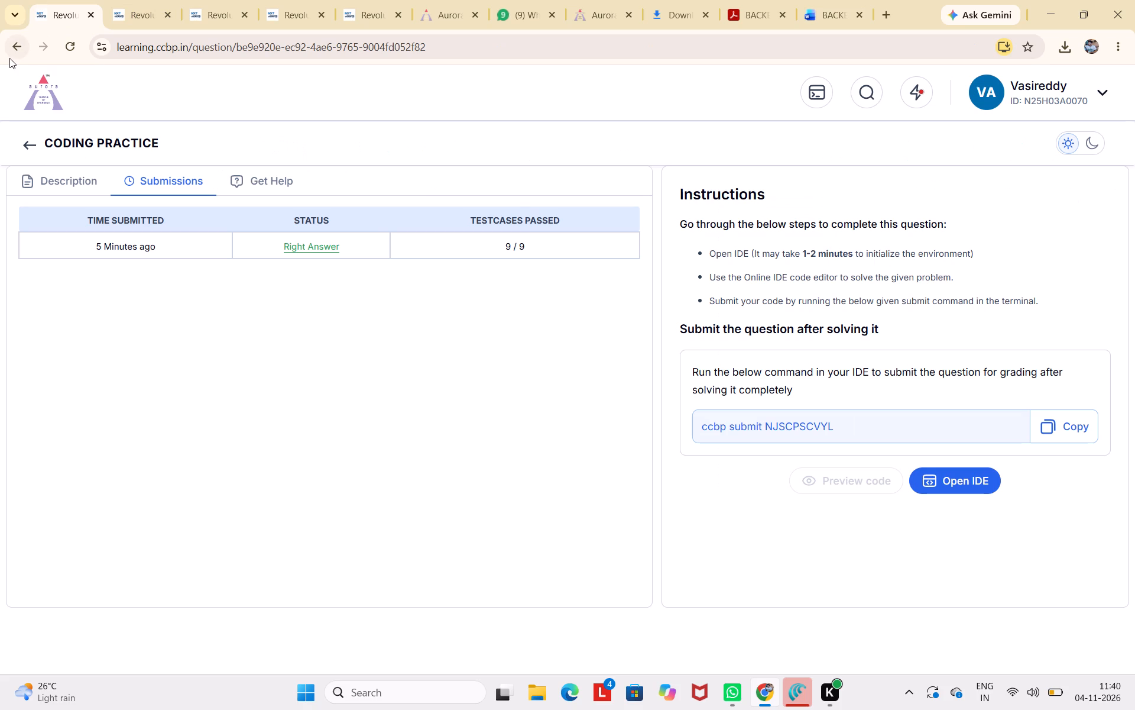
{"action": "left_click", "coordinate": [9, 58]}
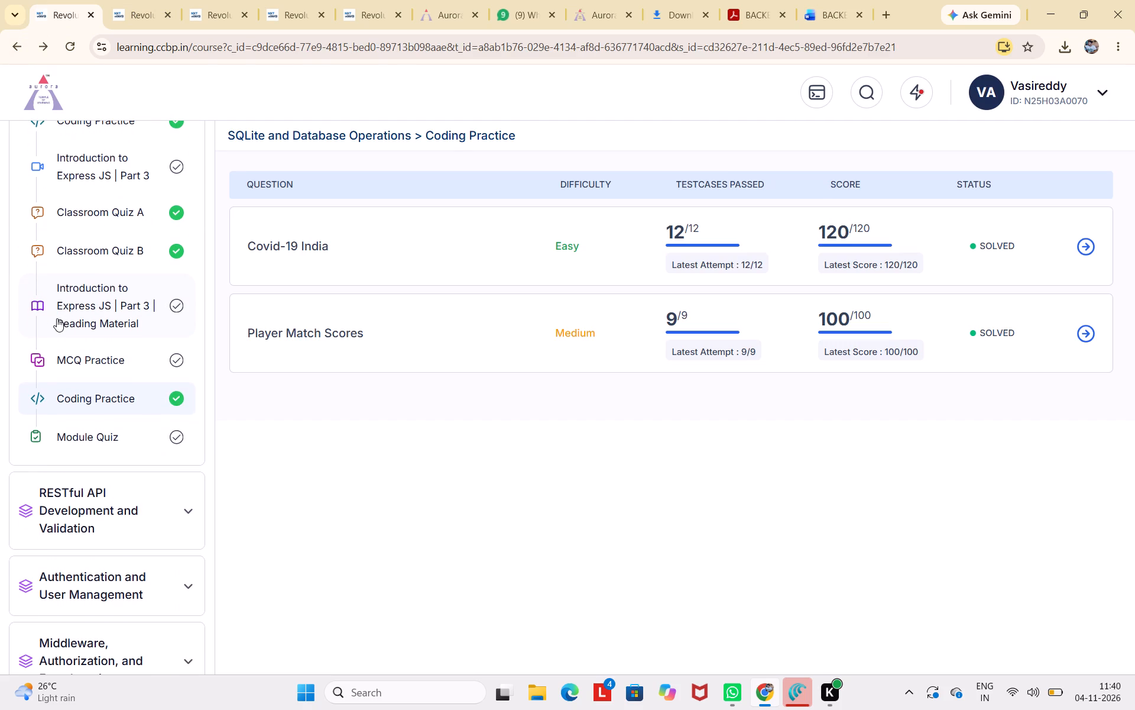
{"action": "left_click", "coordinate": [138, 529]}
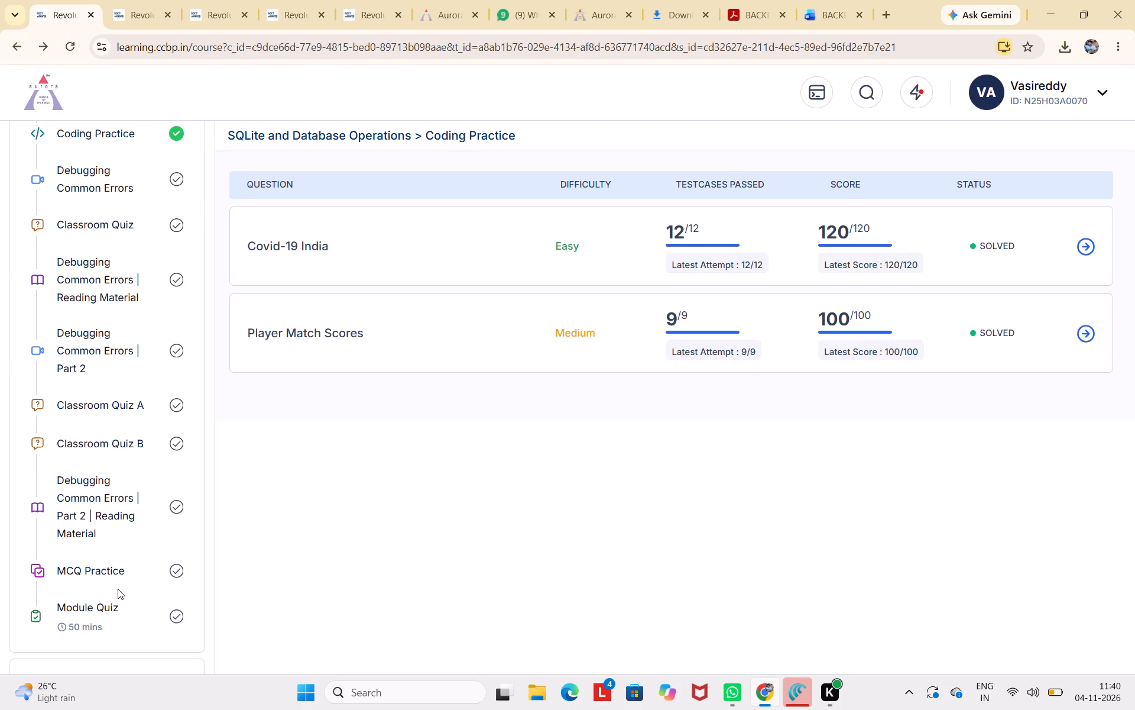
{"action": "scroll", "coordinate": [124, 406], "scroll_direction": "up", "scroll_amount": 5}
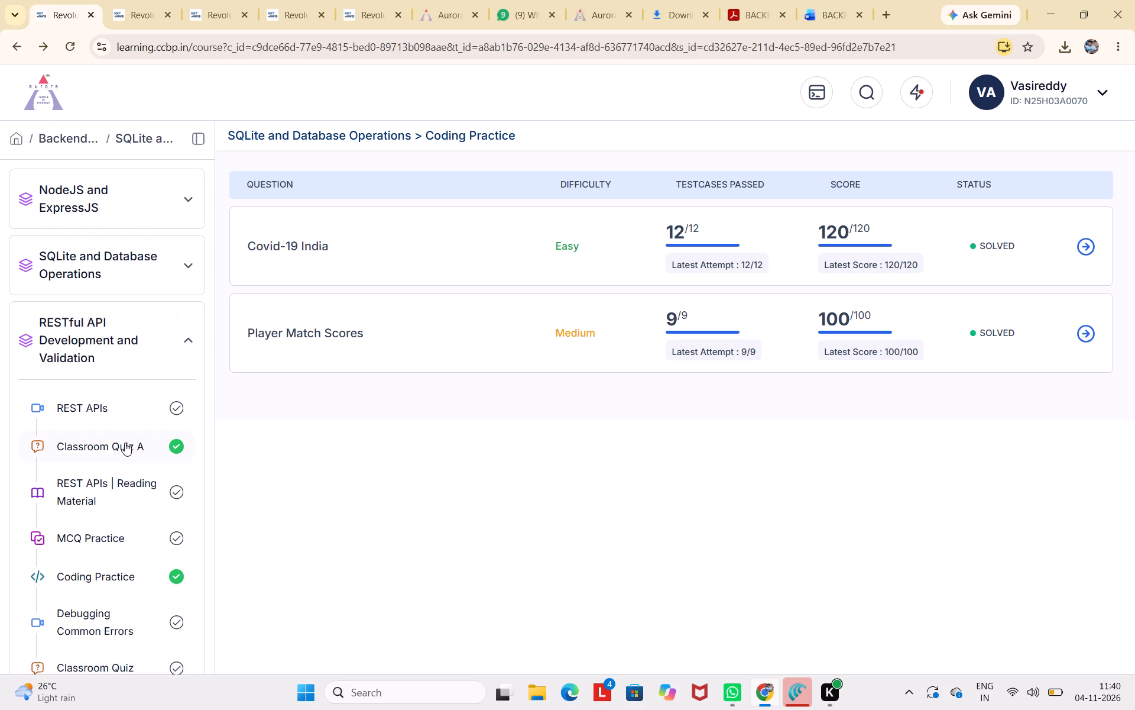
{"action": "scroll", "coordinate": [138, 518], "scroll_direction": "down", "scroll_amount": 1}
{"action": "left_click", "coordinate": [145, 502]}
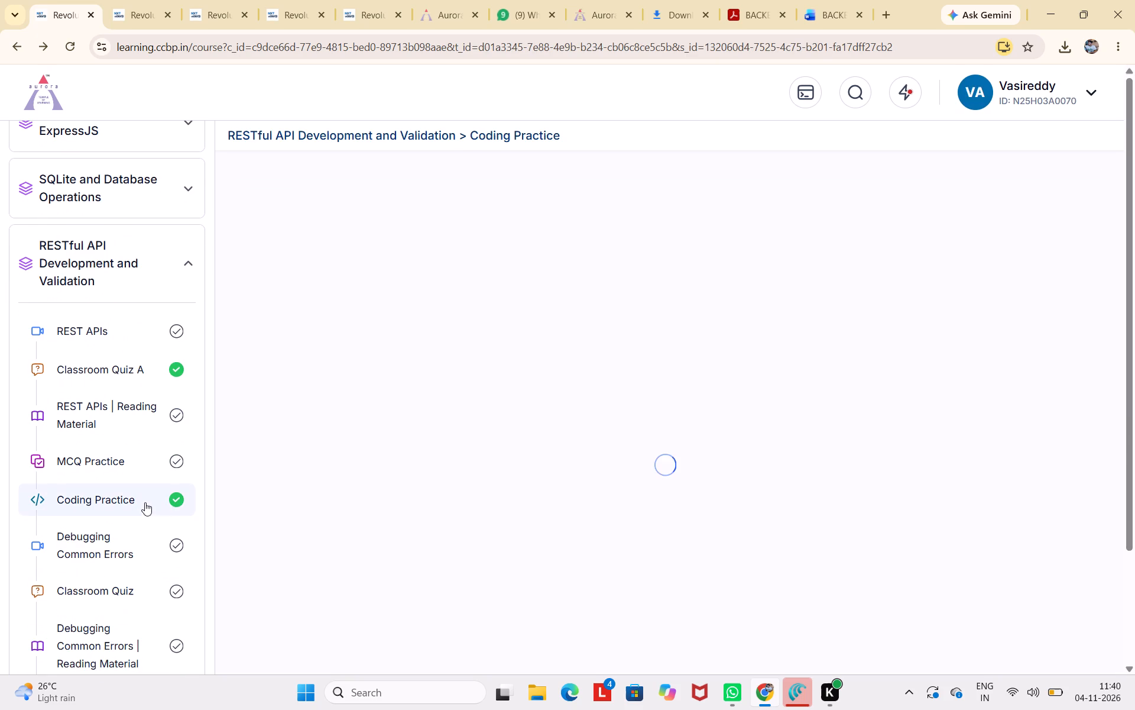
{"action": "left_click", "coordinate": [657, 251]}
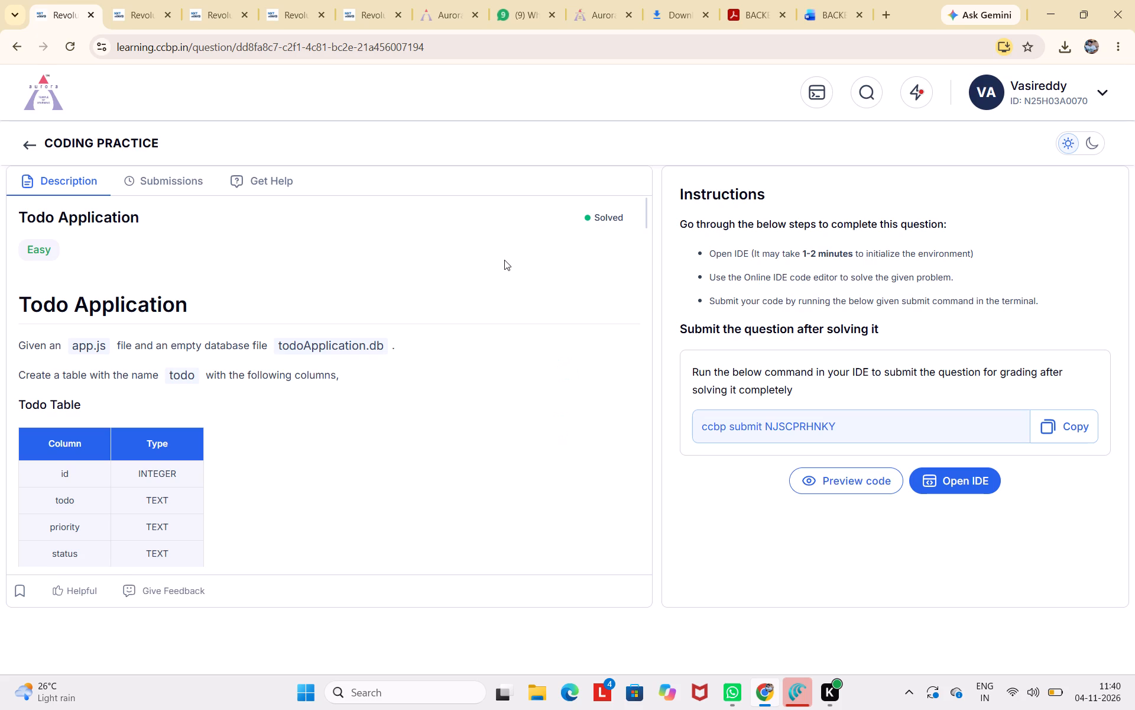
Capture a screenshot of the Todo Application coding practice page, from the address bar down to the taskbar.
{"action": "key", "text": "shift+super+s"}
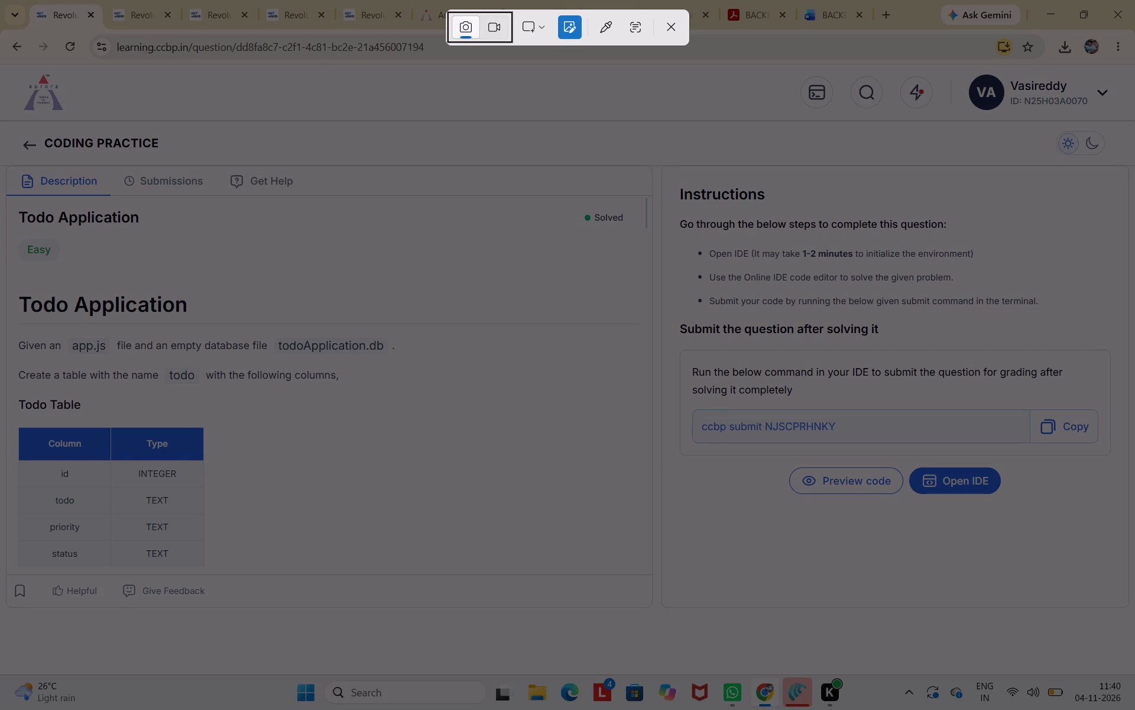
{"action": "left_click_drag", "start_coordinate": [0, 28], "coordinate": [1134, 588]}
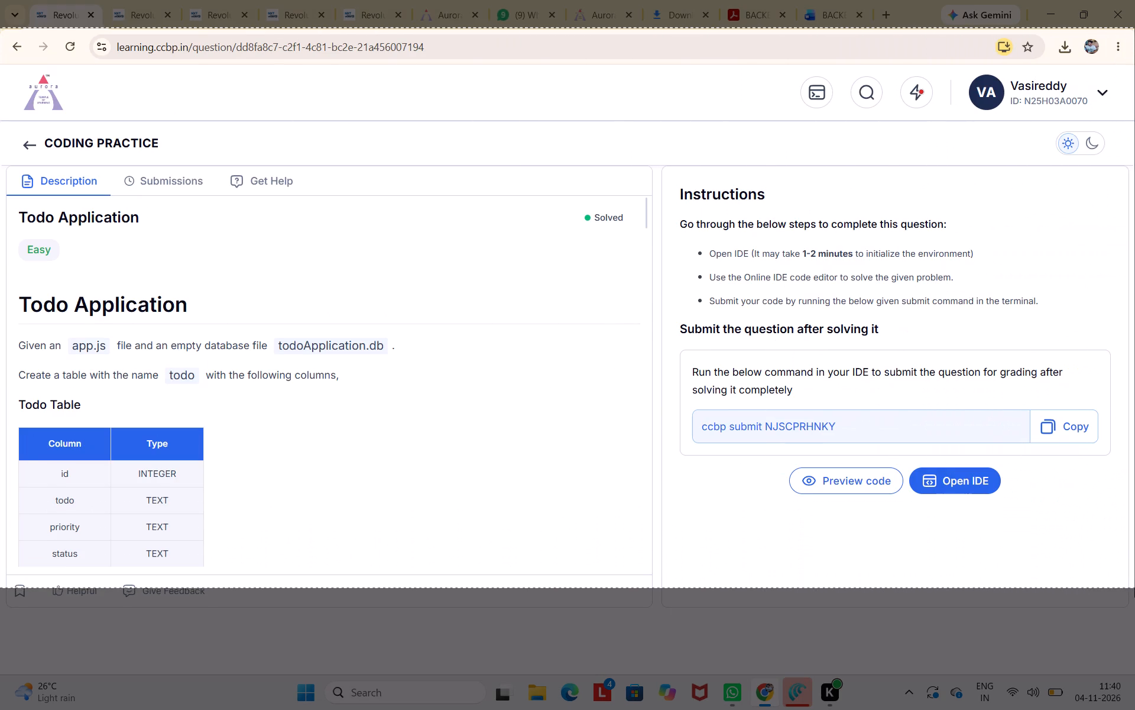
{"action": "left_click_drag", "start_coordinate": [1134, 588], "coordinate": [1134, 665]}
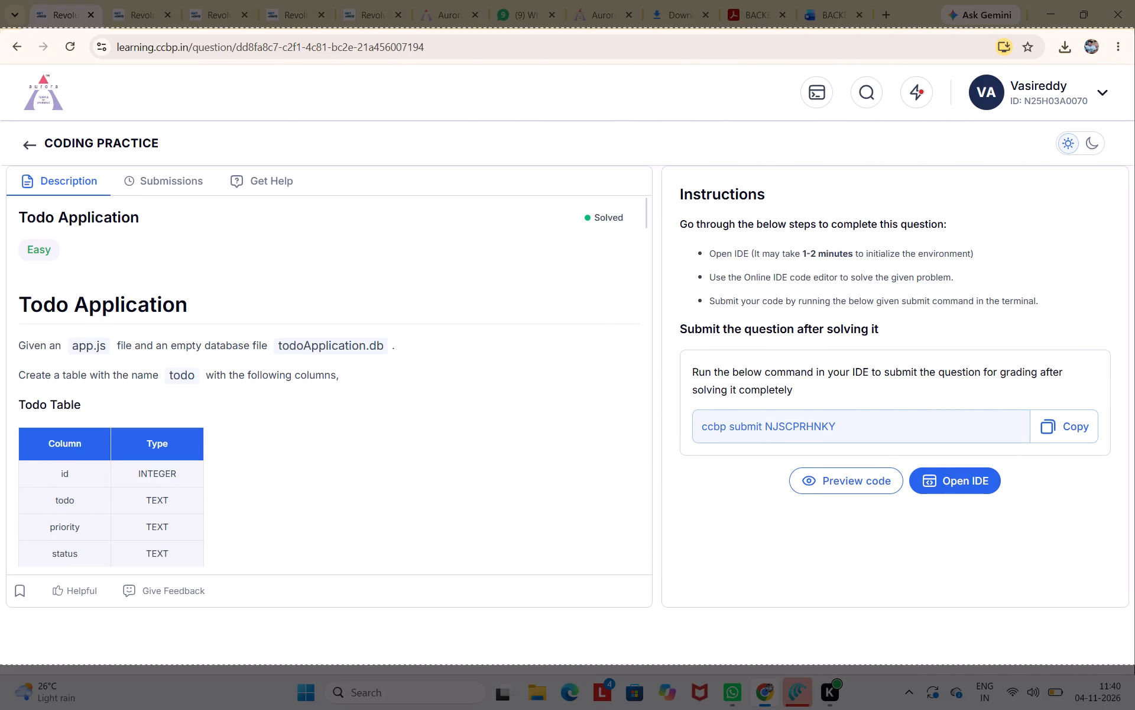
{"action": "left_click_drag", "start_coordinate": [1134, 665], "coordinate": [1134, 673]}
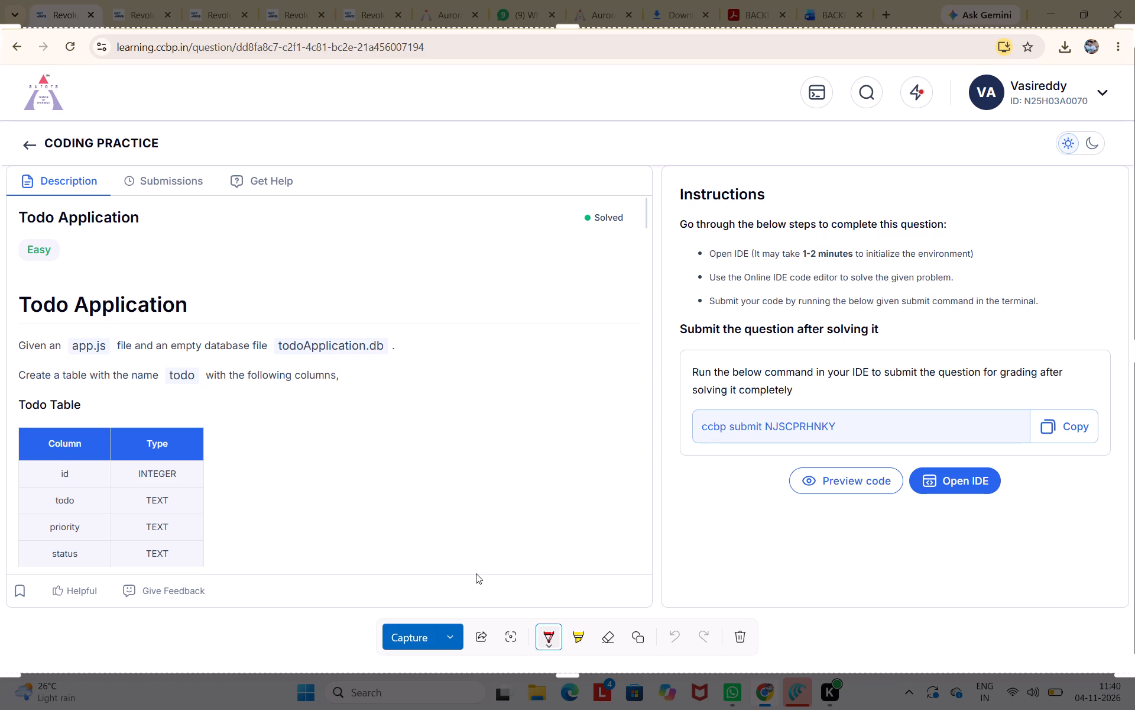
{"action": "left_click", "coordinate": [409, 649]}
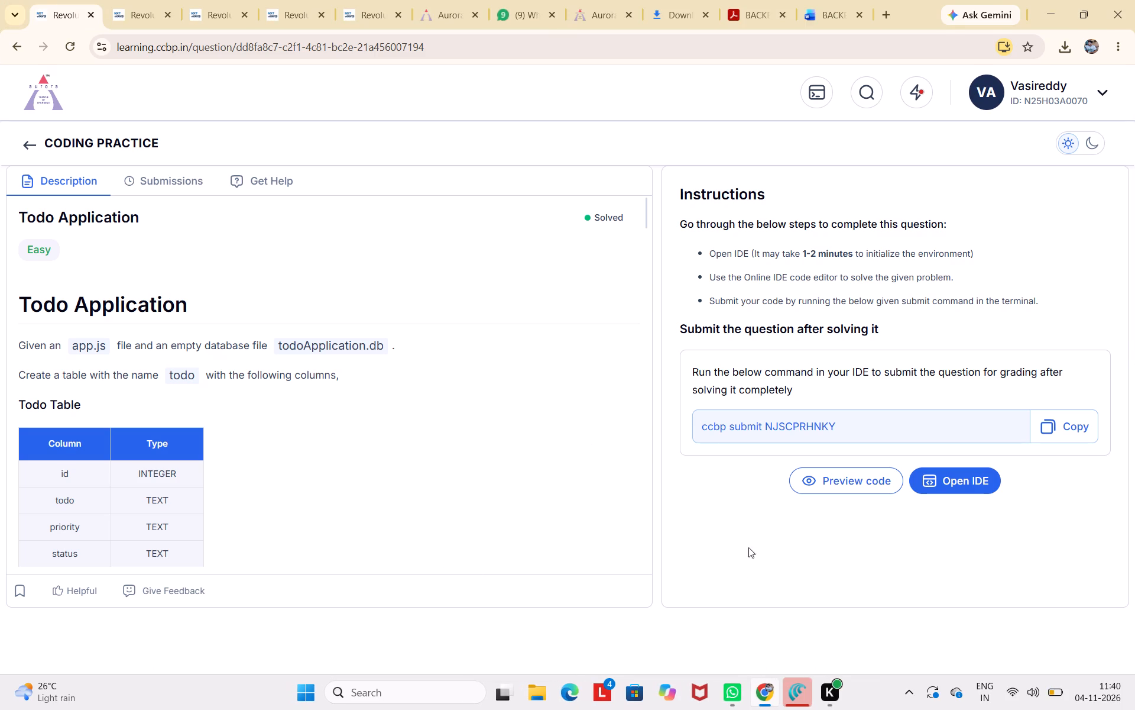
Paste the Todo Application problem screenshot into BACKEND LAB 3 directly below the Player Match Scores submission picture on page 7.
{"action": "left_click", "coordinate": [806, 0]}
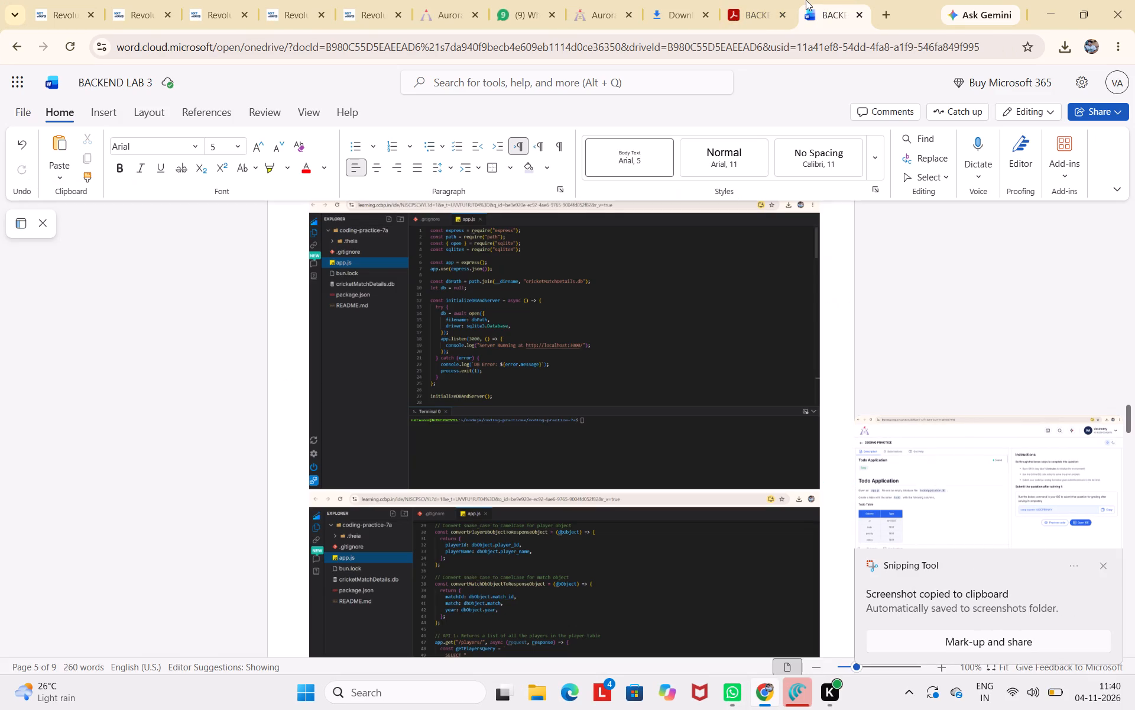
{"action": "scroll", "coordinate": [628, 430], "scroll_direction": "down", "scroll_amount": 6}
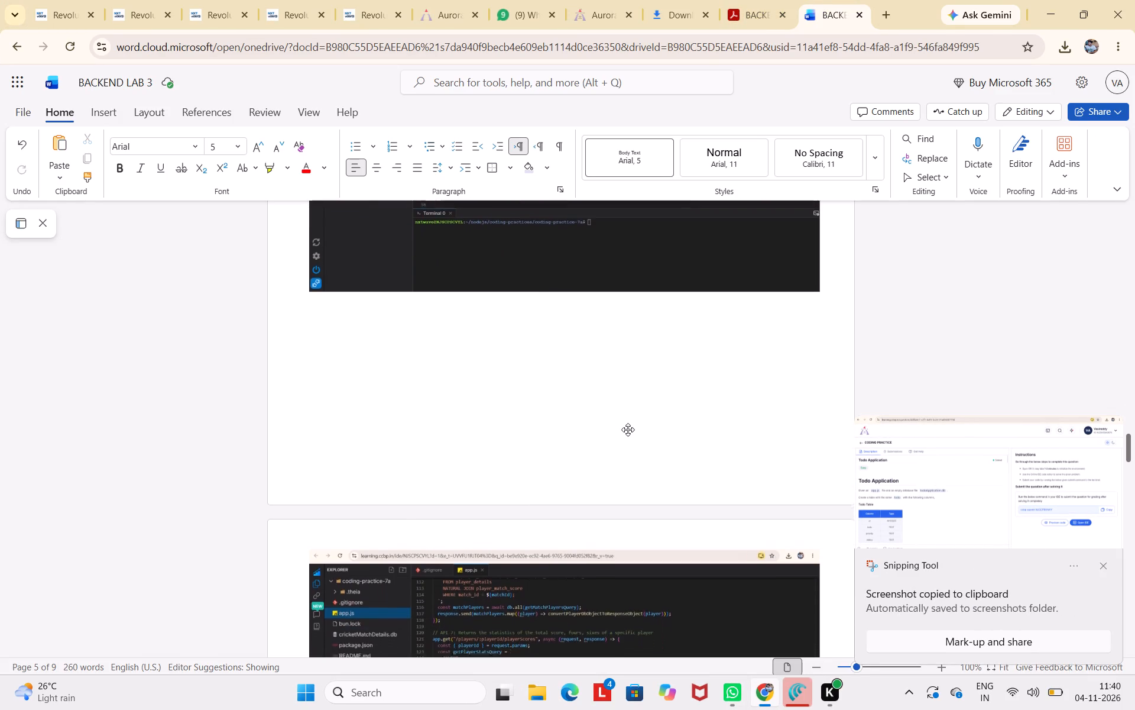
{"action": "scroll", "coordinate": [628, 430], "scroll_direction": "down", "scroll_amount": 12}
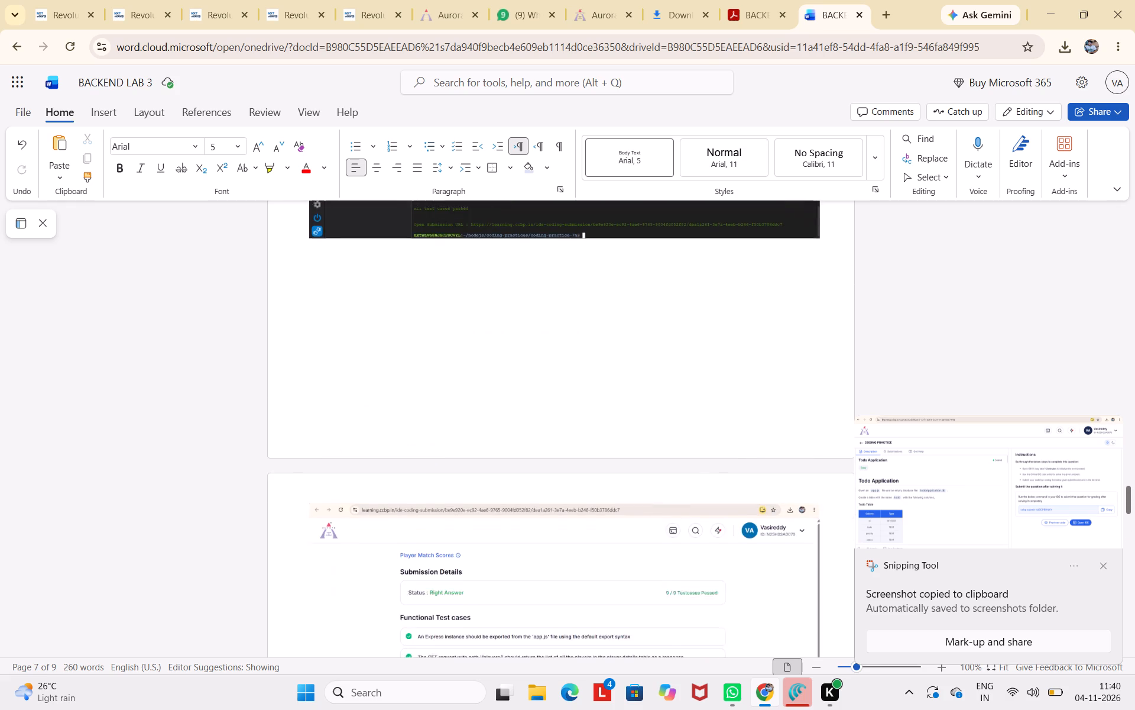
{"action": "scroll", "coordinate": [628, 430], "scroll_direction": "down", "scroll_amount": 3}
{"action": "scroll", "coordinate": [628, 430], "scroll_direction": "up", "scroll_amount": 1}
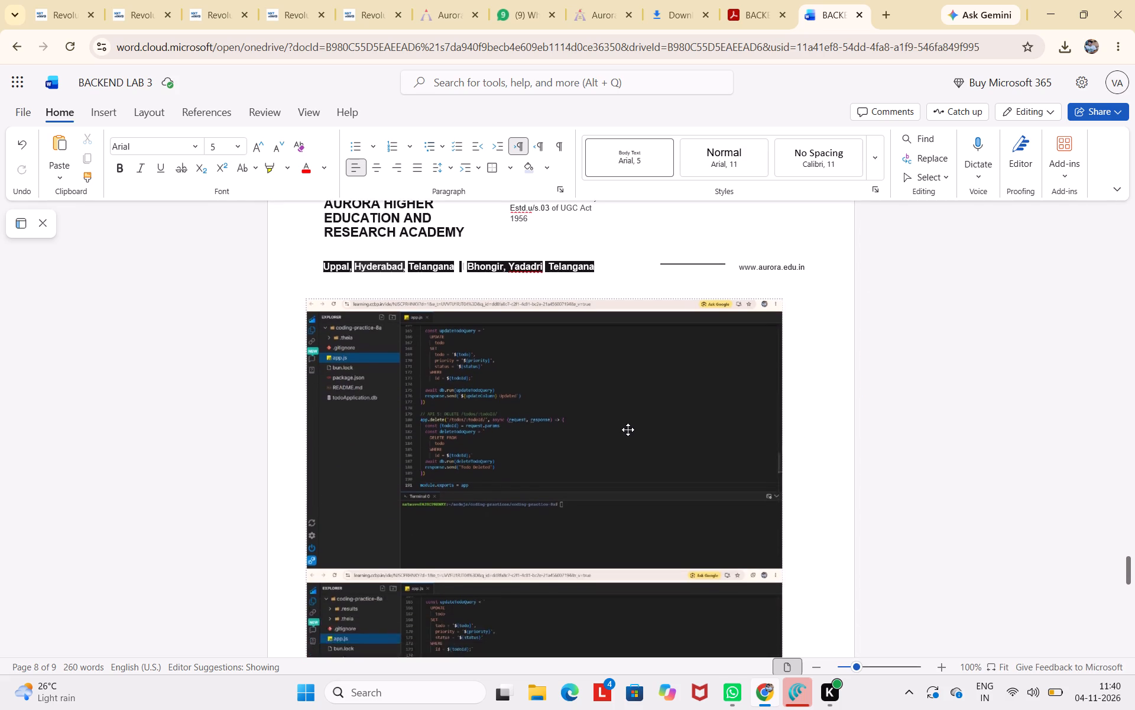
{"action": "scroll", "coordinate": [628, 430], "scroll_direction": "up", "scroll_amount": 6}
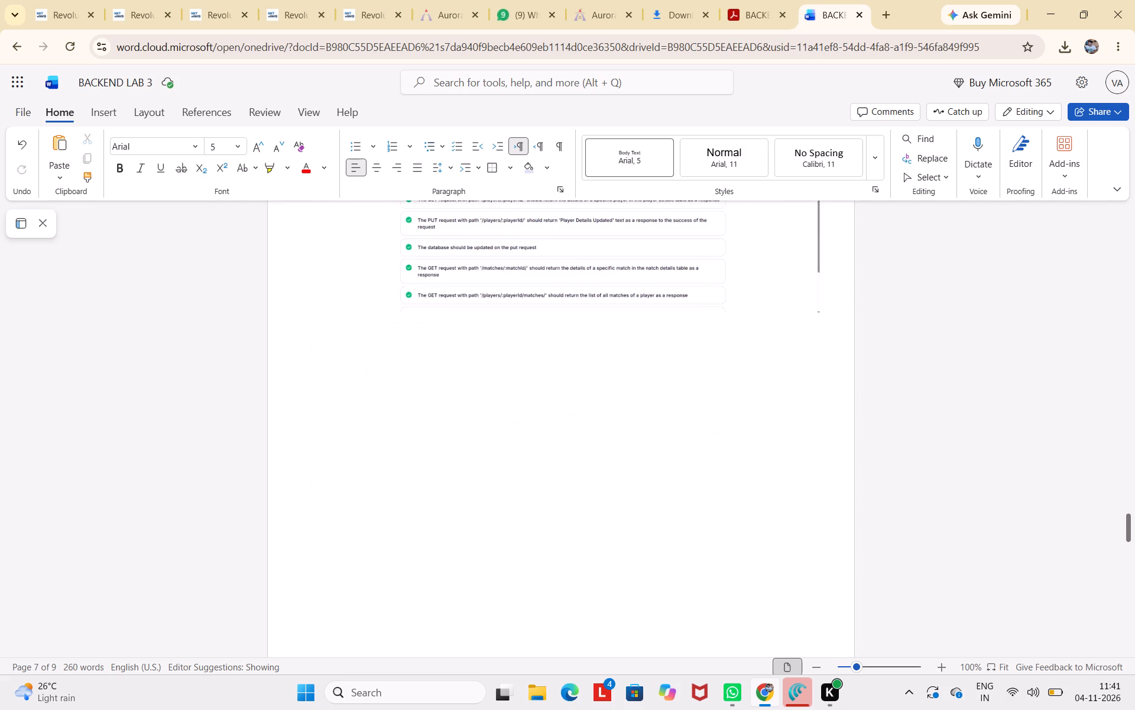
{"action": "scroll", "coordinate": [628, 430], "scroll_direction": "up", "scroll_amount": 1}
{"action": "key", "text": "ctrl+v"}
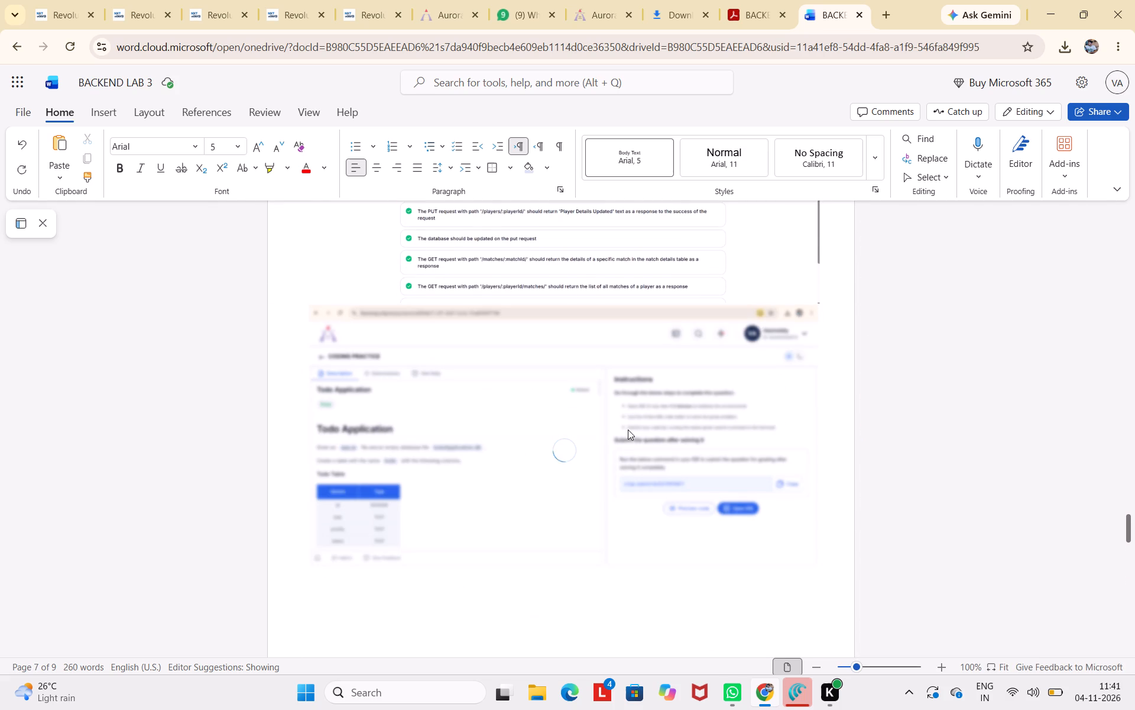
Examine the coding-practice-8a code pictures on page 8 and the Todo Application submission details on page 9.
{"action": "scroll", "coordinate": [628, 430], "scroll_direction": "down", "scroll_amount": 1}
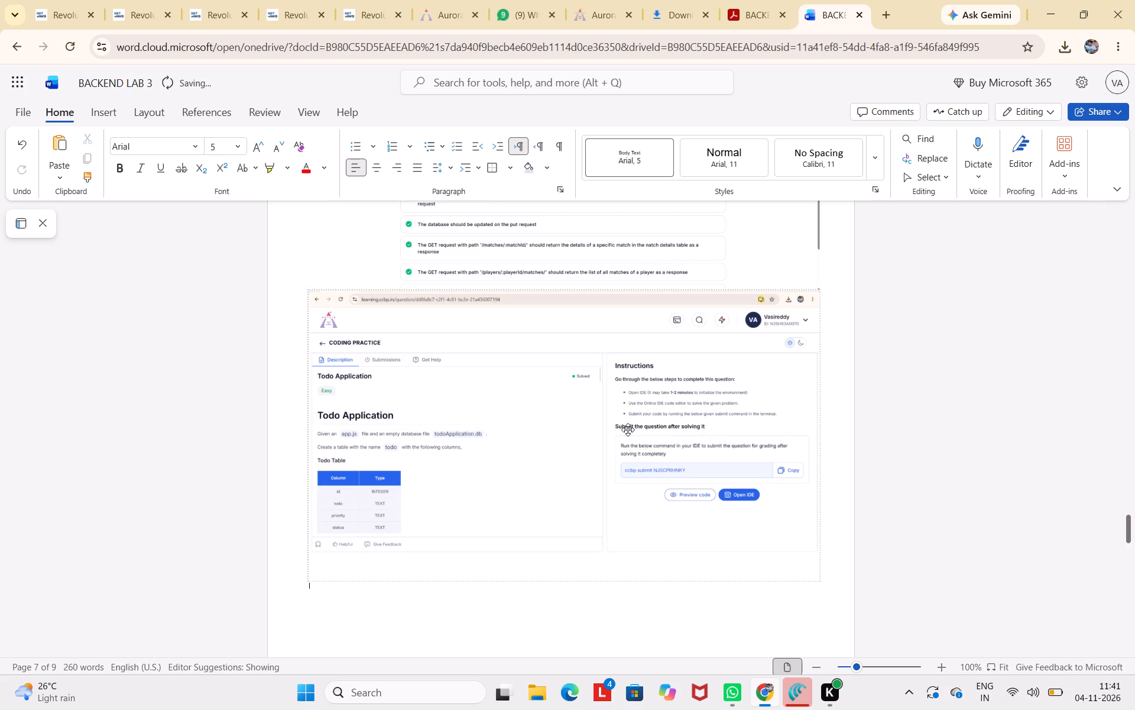
{"action": "scroll", "coordinate": [633, 405], "scroll_direction": "down", "scroll_amount": 11}
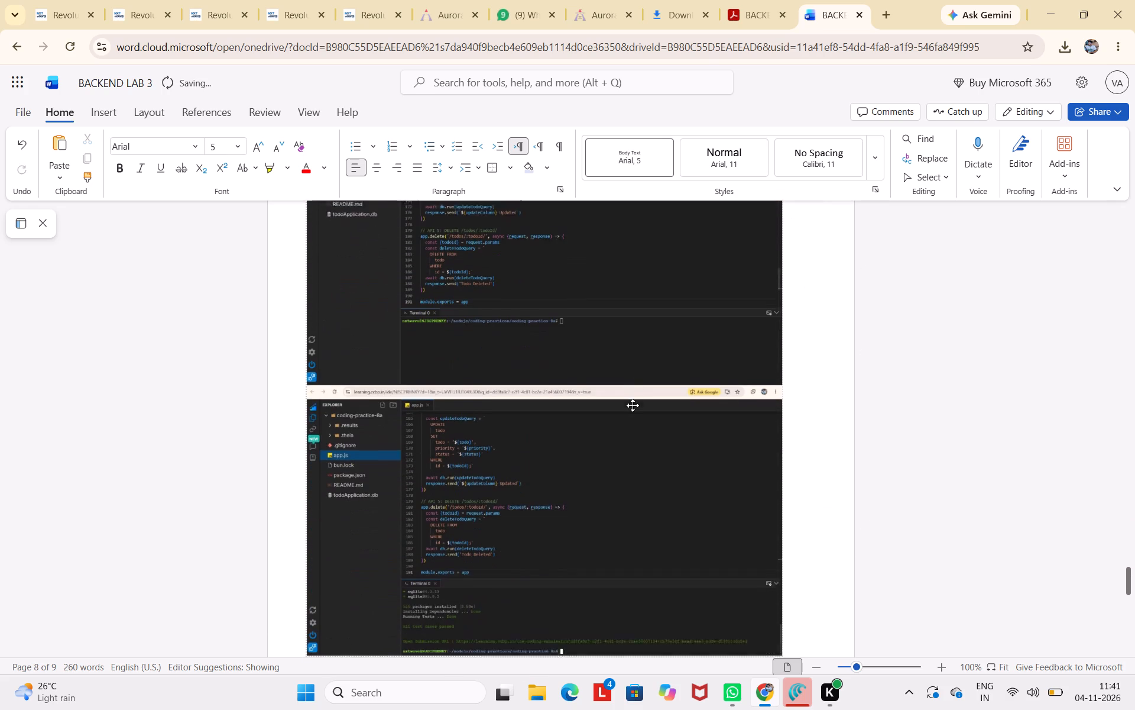
{"action": "scroll", "coordinate": [633, 405], "scroll_direction": "down", "scroll_amount": 7}
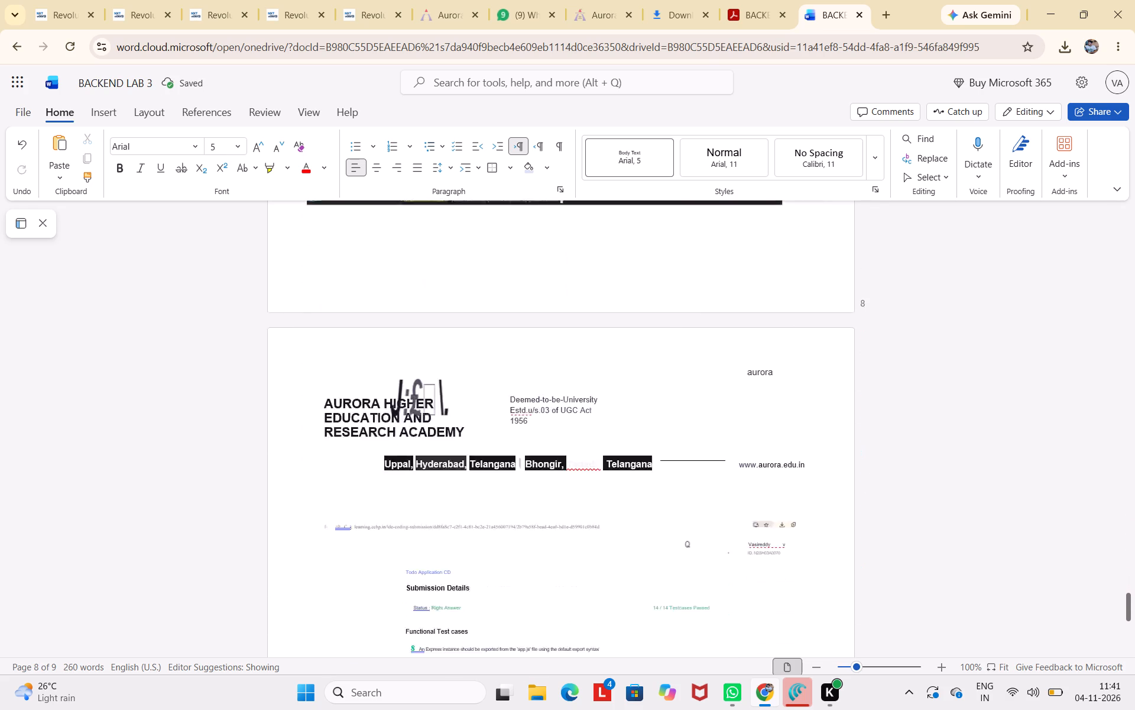
{"action": "scroll", "coordinate": [633, 405], "scroll_direction": "down", "scroll_amount": 3}
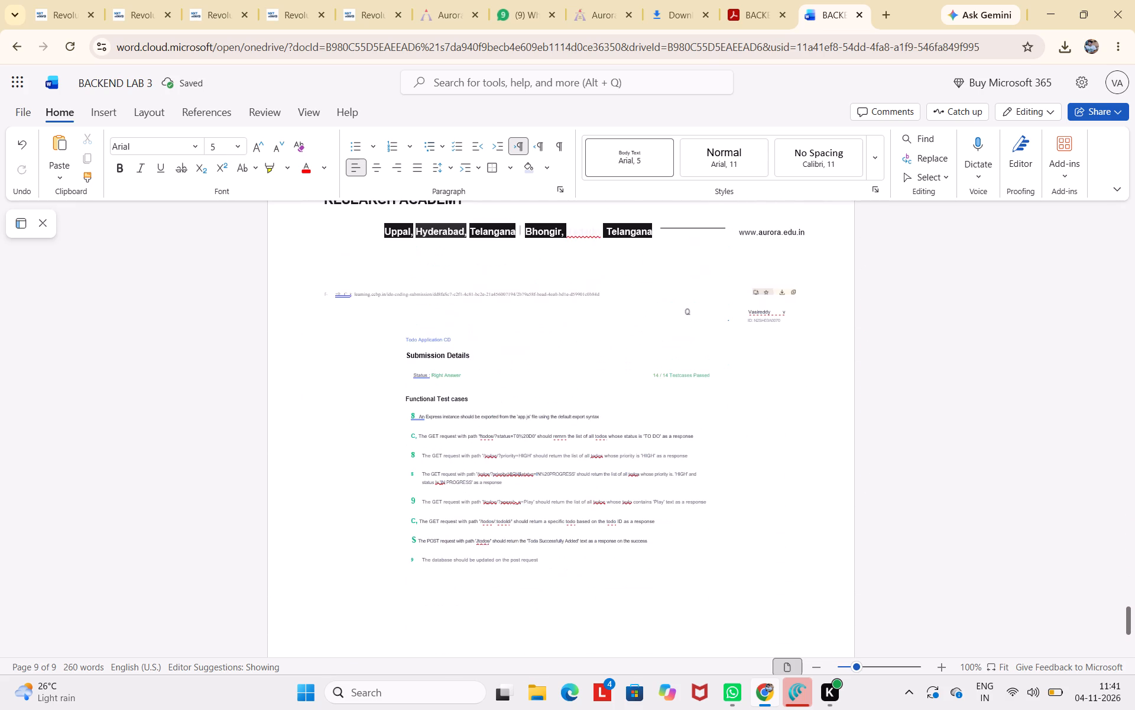
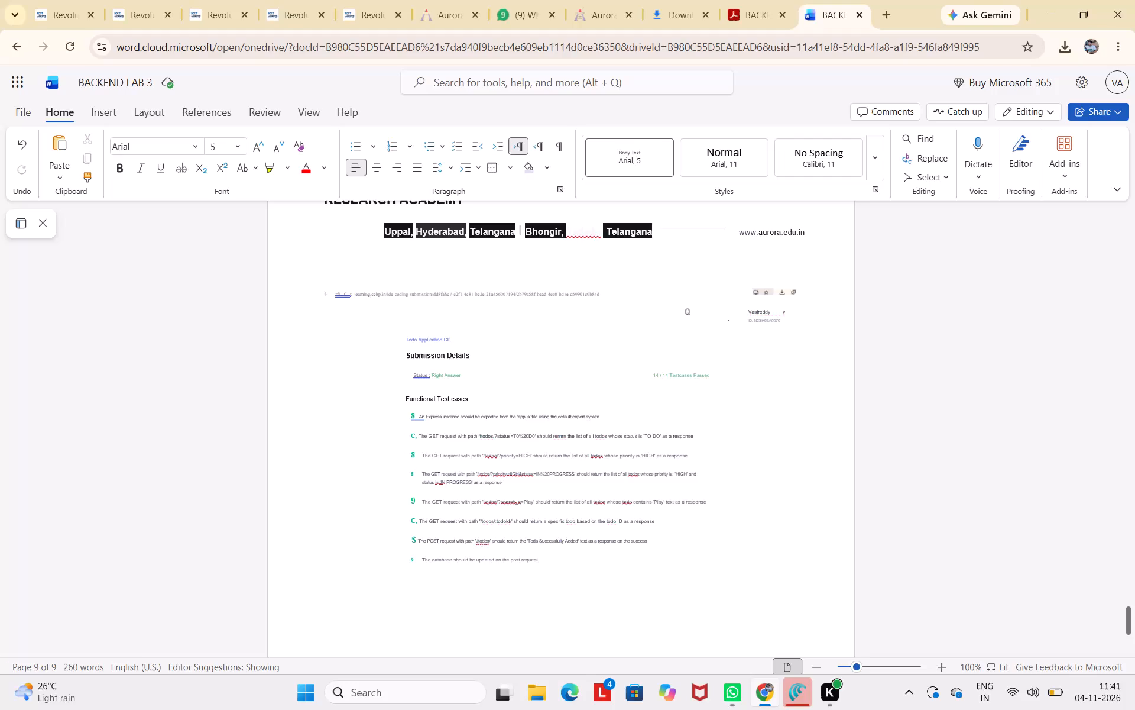
Open the submission details of the Todo Application from its submission history on the course site.
{"action": "left_click", "coordinate": [29, 0]}
{"action": "left_click", "coordinate": [158, 177]}
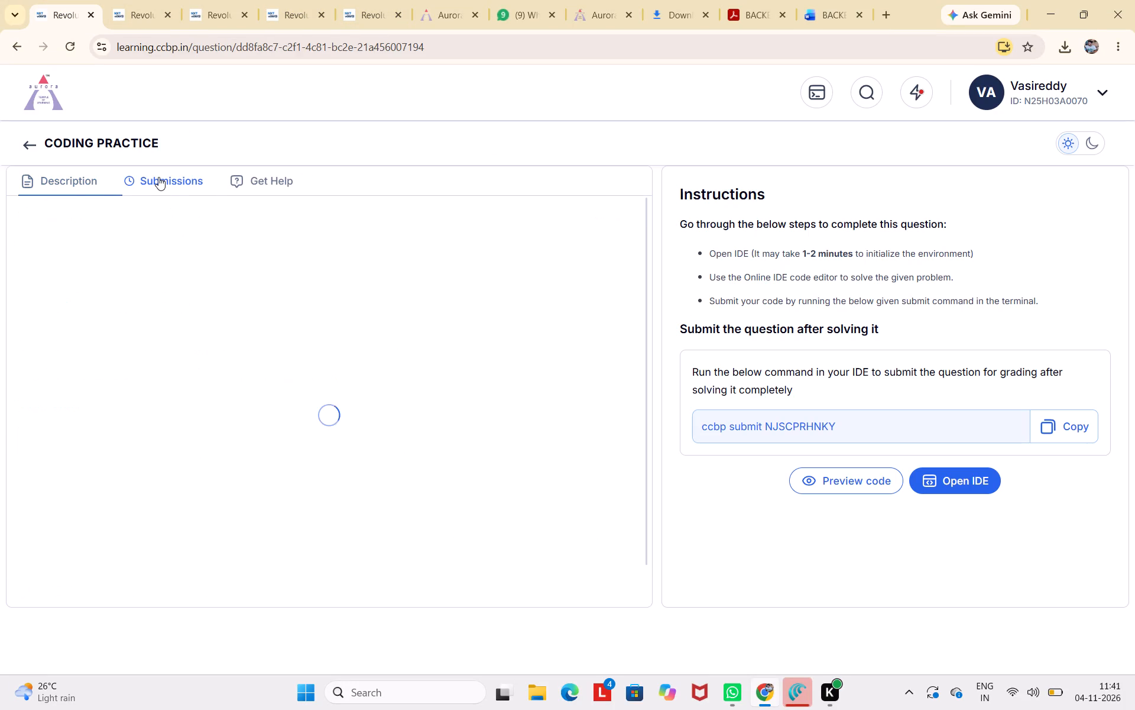
{"action": "left_click", "coordinate": [298, 249]}
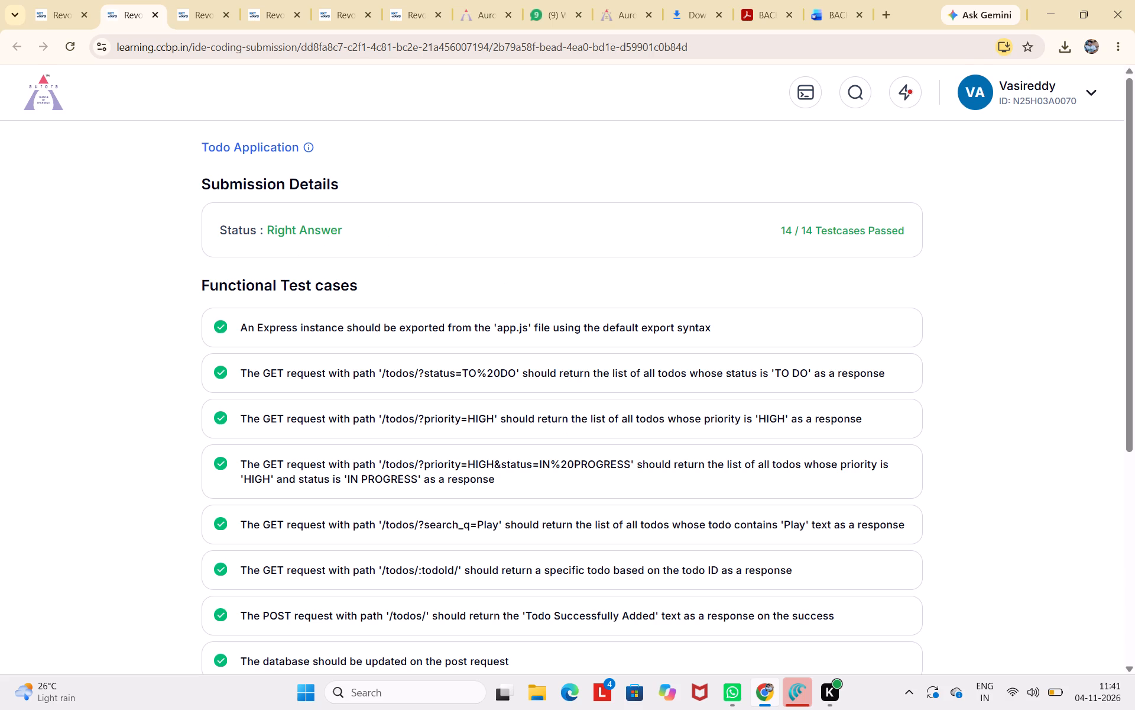
Capture a screenshot of the Todo Application submission details page, from the address bar down to the taskbar.
{"action": "key", "text": "shift+super+s"}
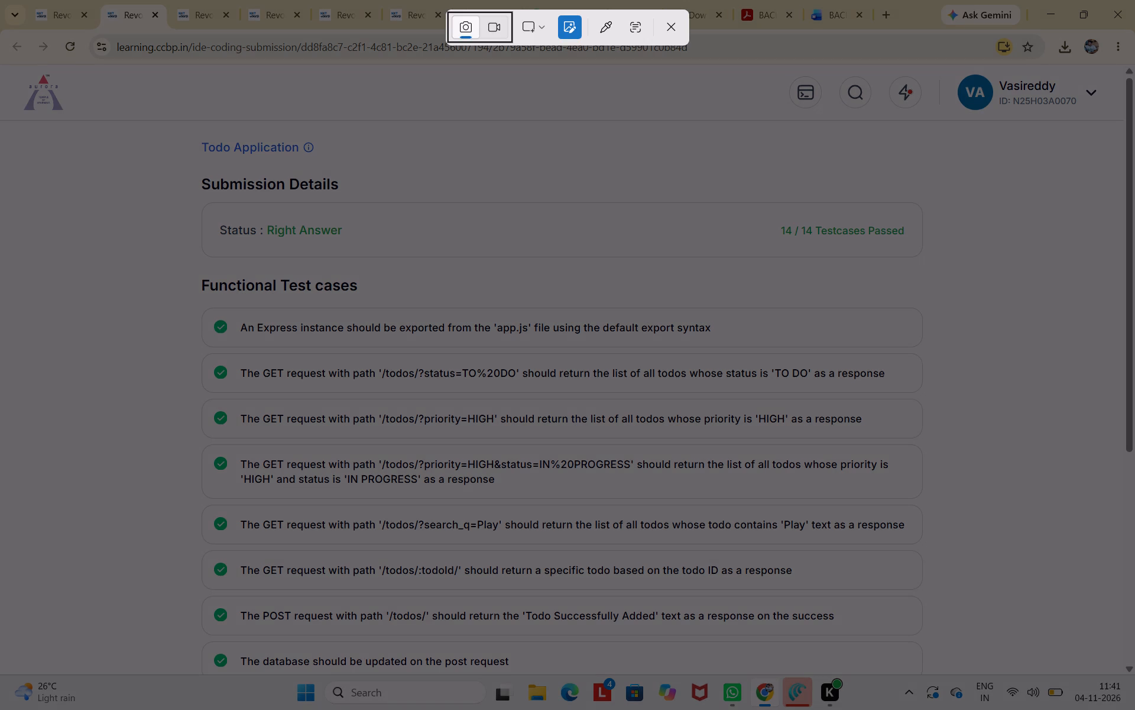
{"action": "left_click_drag", "start_coordinate": [6, 30], "coordinate": [1134, 616]}
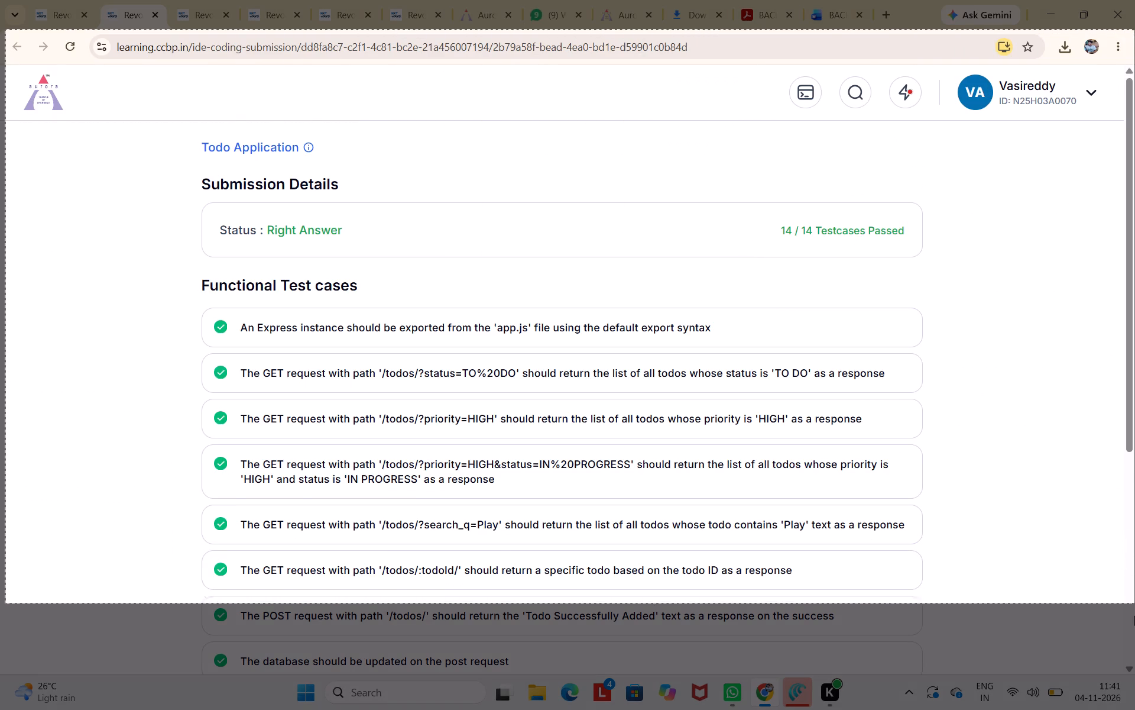
{"action": "left_click_drag", "start_coordinate": [1134, 616], "coordinate": [1134, 673]}
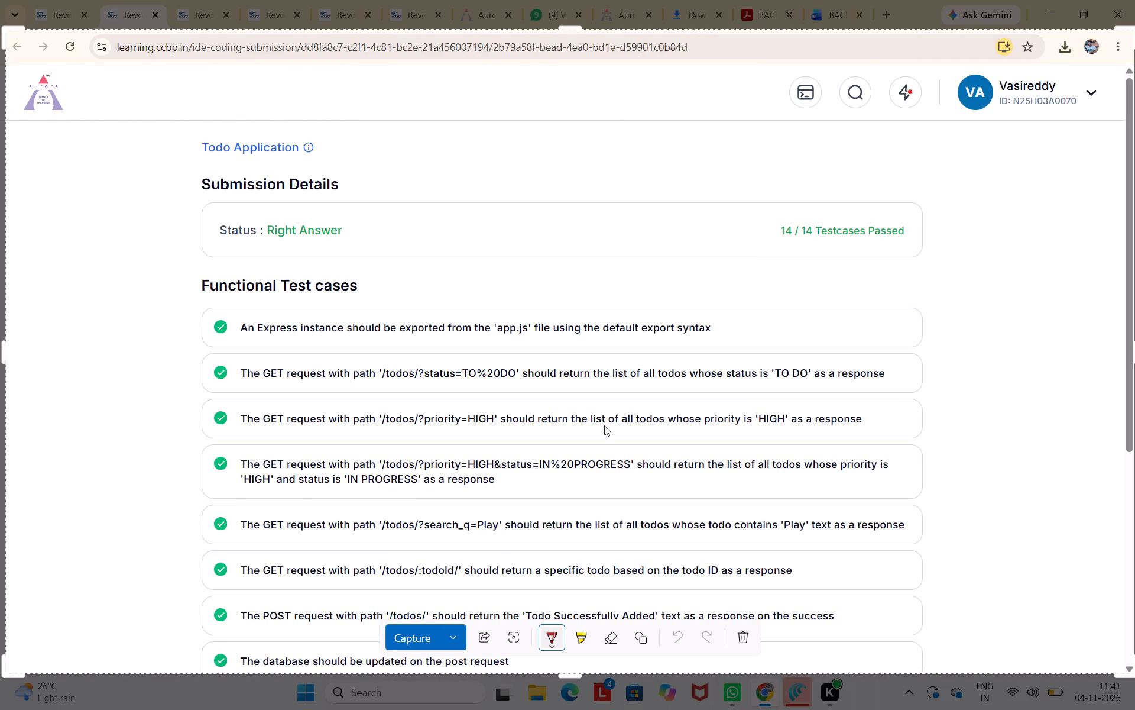
{"action": "left_click", "coordinate": [404, 631]}
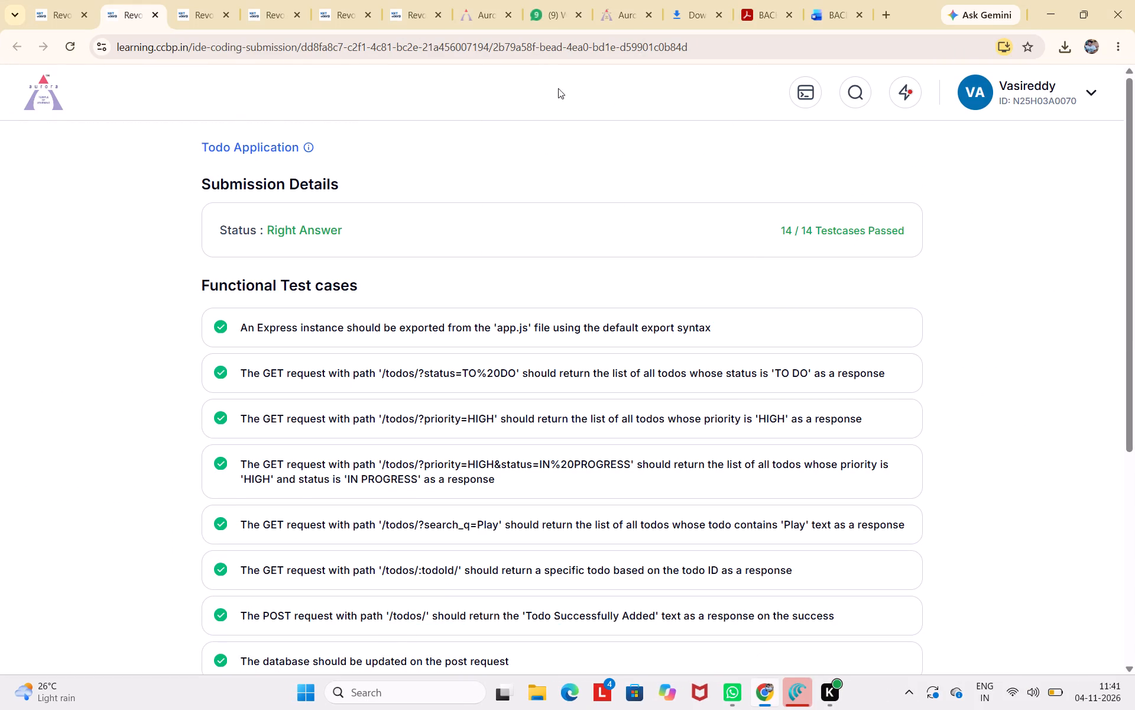
Return to BACKEND LAB 3 and examine where the page 8 code pictures end and the page 9 submission details begin.
{"action": "left_click", "coordinate": [822, 0]}
{"action": "double_click", "coordinate": [612, 392]}
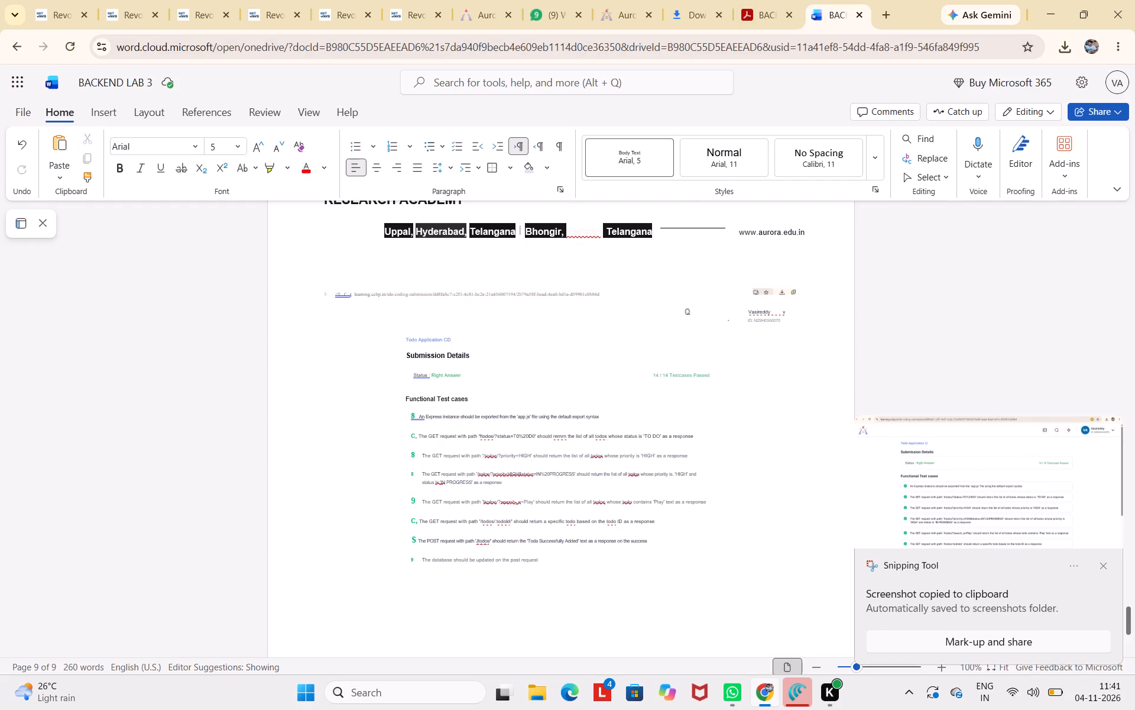
{"action": "double_click", "coordinate": [521, 389]}
{"action": "scroll", "coordinate": [521, 389], "scroll_direction": "up", "scroll_amount": 6}
{"action": "left_click", "coordinate": [665, 349]}
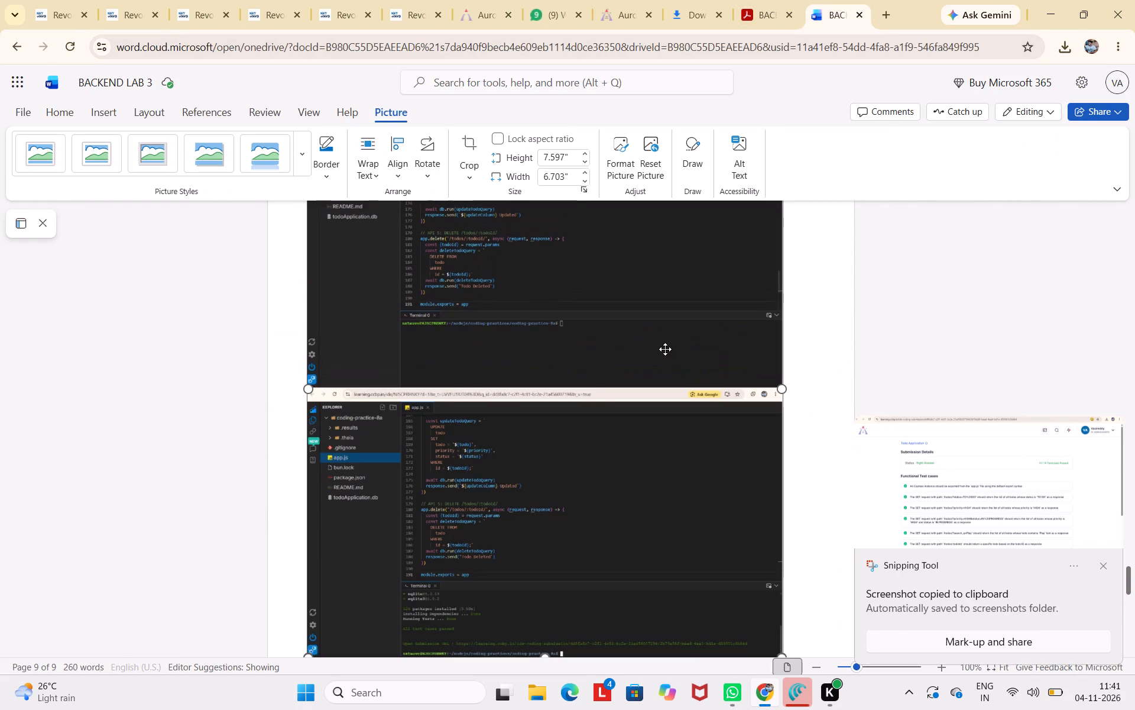
{"action": "scroll", "coordinate": [665, 349], "scroll_direction": "down", "scroll_amount": 6}
{"action": "scroll", "coordinate": [665, 349], "scroll_direction": "up", "scroll_amount": 3}
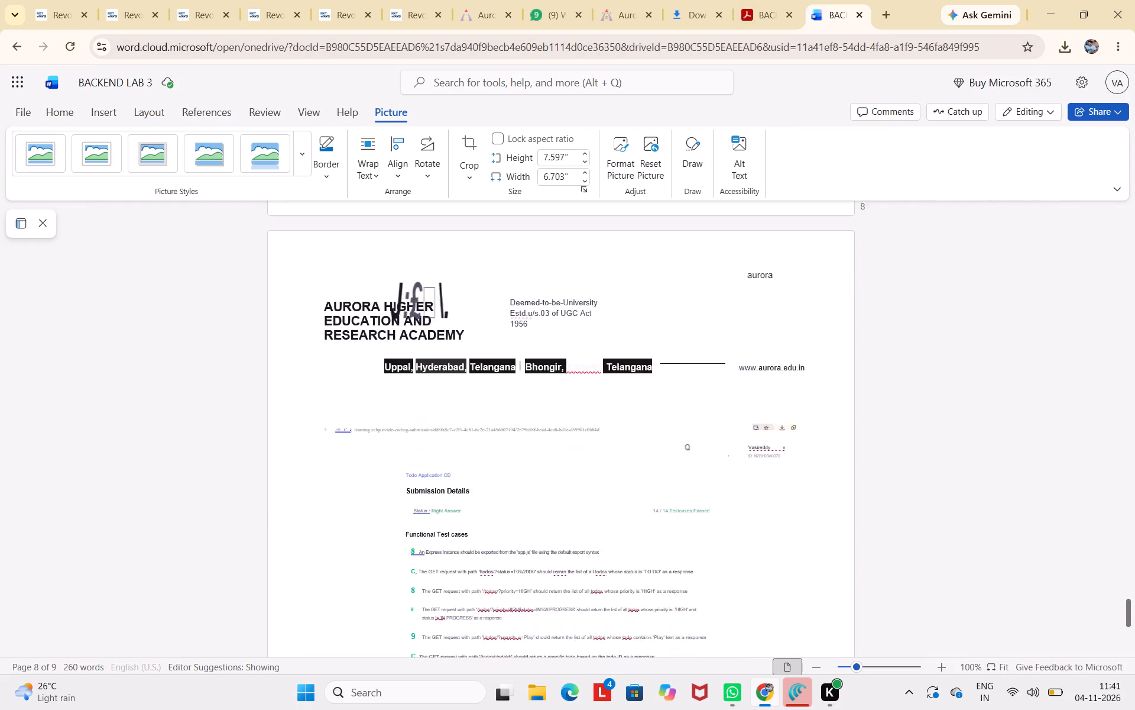
{"action": "scroll", "coordinate": [665, 349], "scroll_direction": "up", "scroll_amount": 2}
{"action": "scroll", "coordinate": [665, 349], "scroll_direction": "down", "scroll_amount": 1}
{"action": "double_click", "coordinate": [488, 469]}
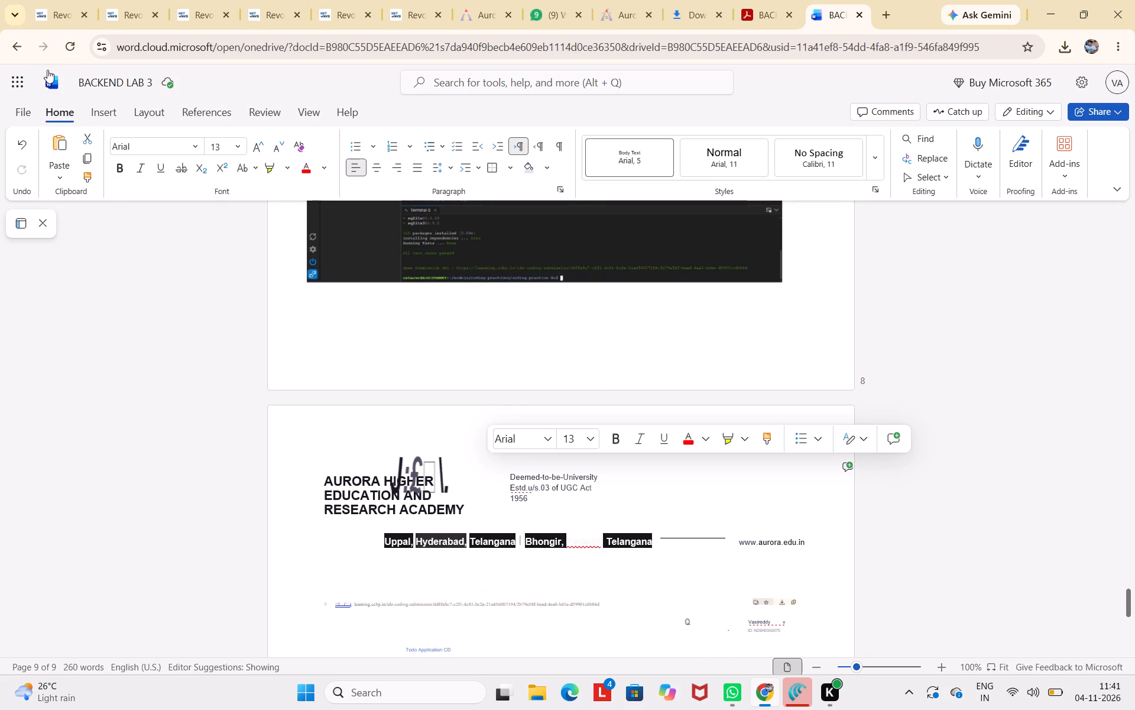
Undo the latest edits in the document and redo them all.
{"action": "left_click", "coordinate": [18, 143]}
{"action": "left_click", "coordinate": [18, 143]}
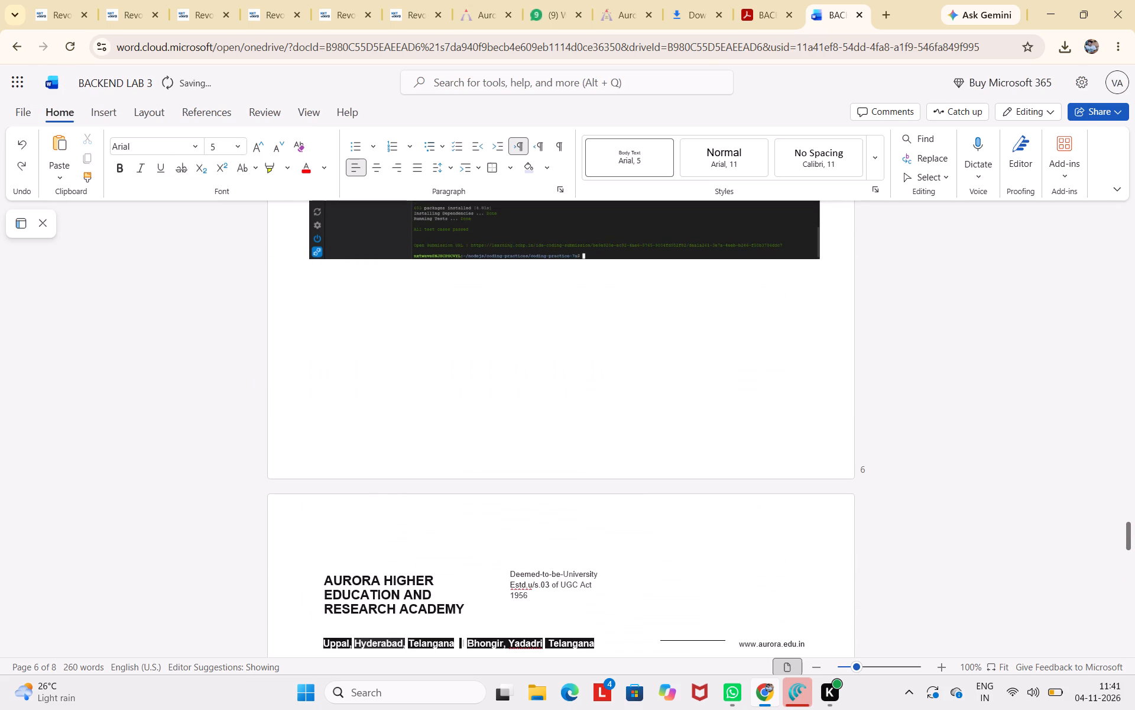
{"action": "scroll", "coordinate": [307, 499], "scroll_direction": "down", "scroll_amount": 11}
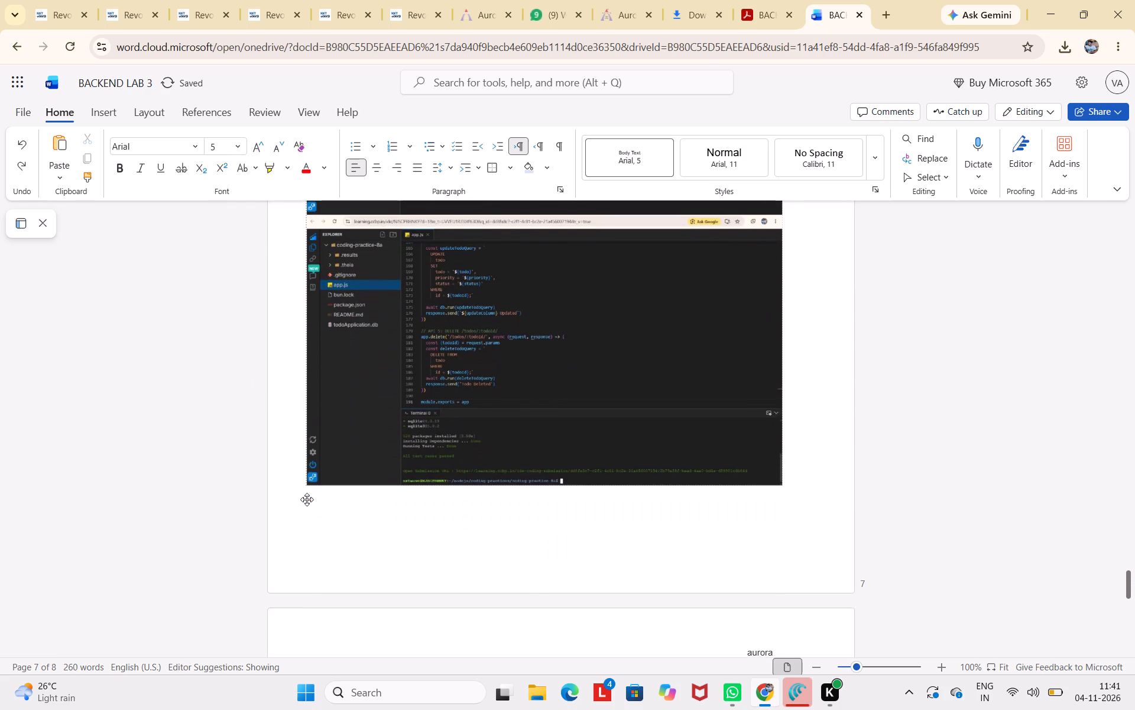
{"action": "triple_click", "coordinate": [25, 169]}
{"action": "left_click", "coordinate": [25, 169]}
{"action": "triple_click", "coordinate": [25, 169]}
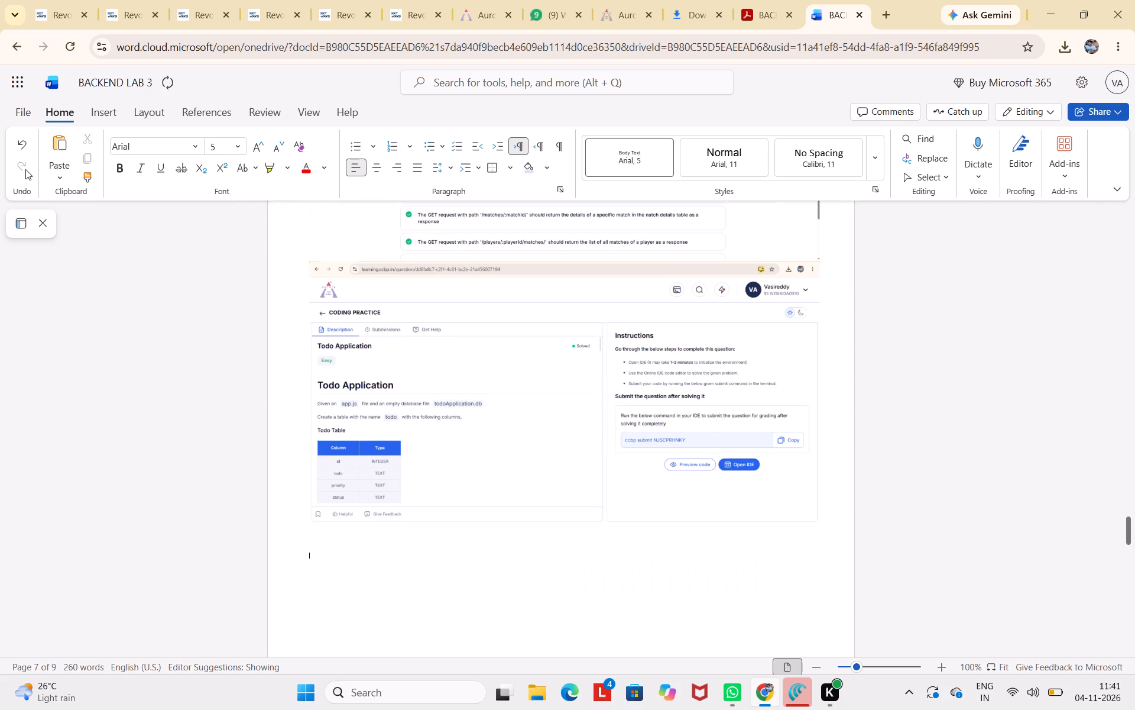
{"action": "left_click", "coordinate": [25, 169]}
Examine pages 7 to 9, from the Todo Application problem picture through the code pictures to the submission details text.
{"action": "scroll", "coordinate": [451, 566], "scroll_direction": "down", "scroll_amount": 4}
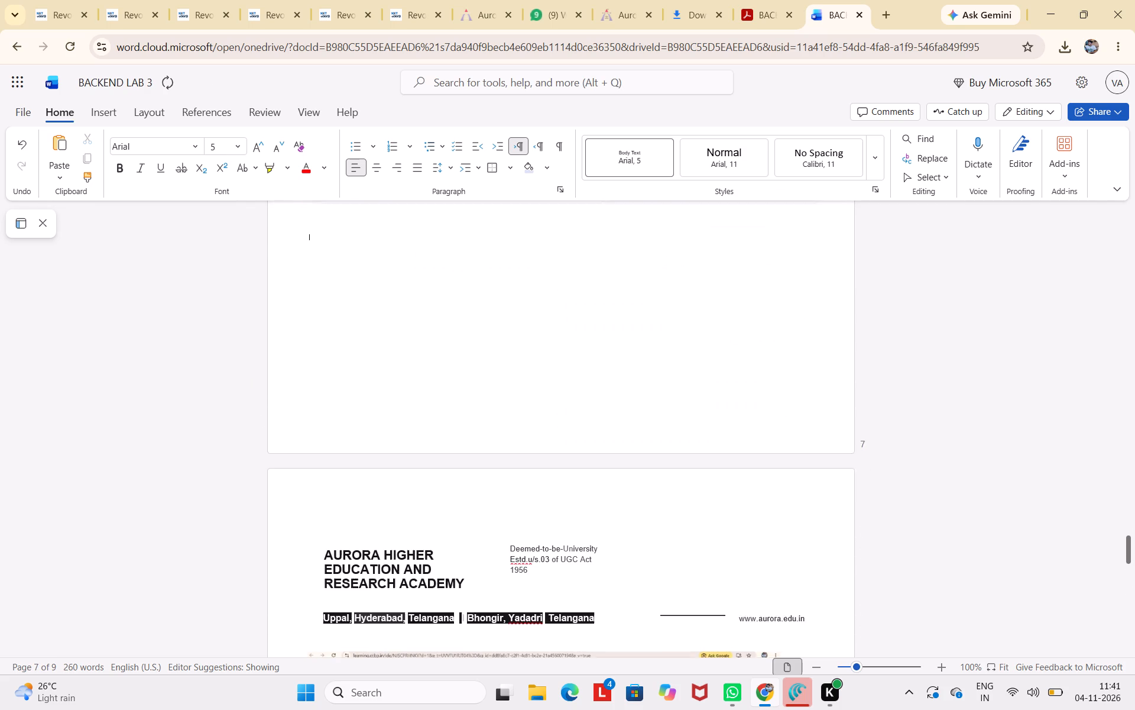
{"action": "scroll", "coordinate": [451, 566], "scroll_direction": "down", "scroll_amount": 8}
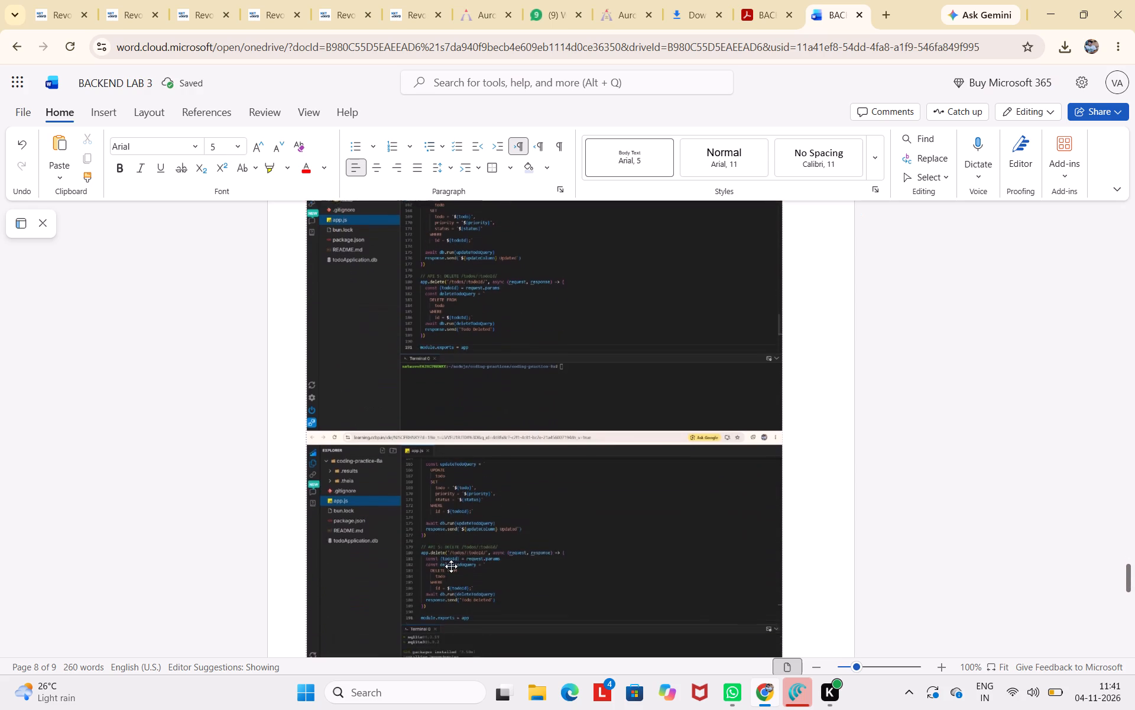
{"action": "scroll", "coordinate": [451, 566], "scroll_direction": "up", "scroll_amount": 4}
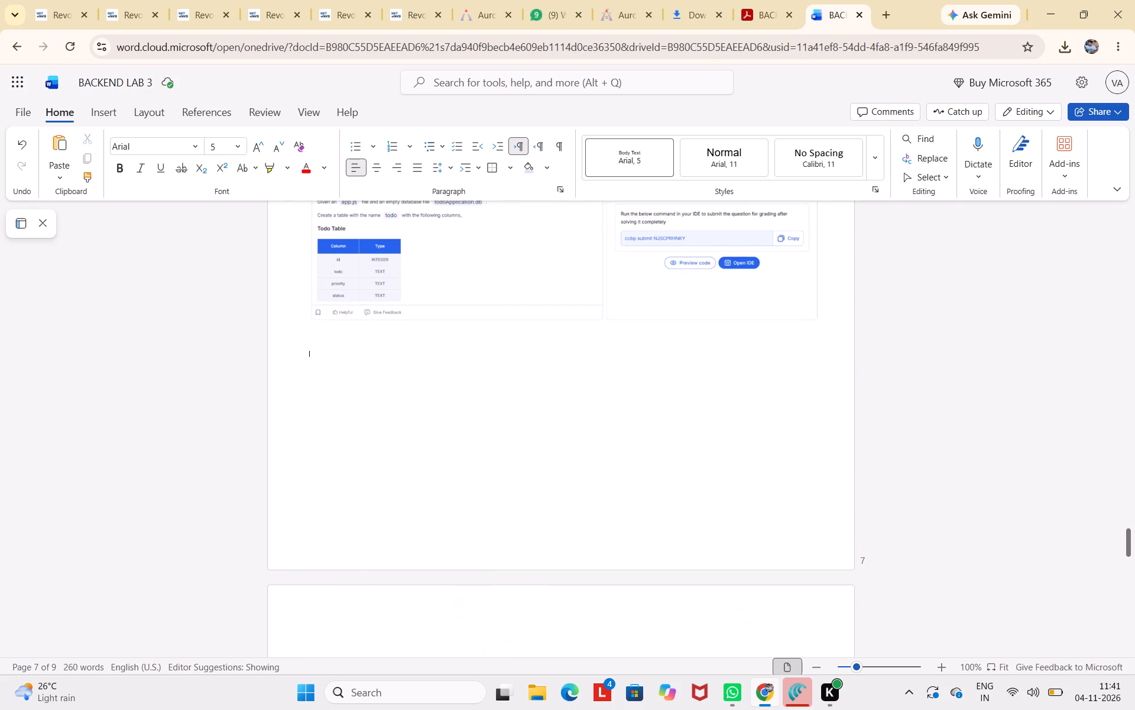
{"action": "scroll", "coordinate": [451, 566], "scroll_direction": "up", "scroll_amount": 4}
{"action": "scroll", "coordinate": [451, 566], "scroll_direction": "down", "scroll_amount": 9}
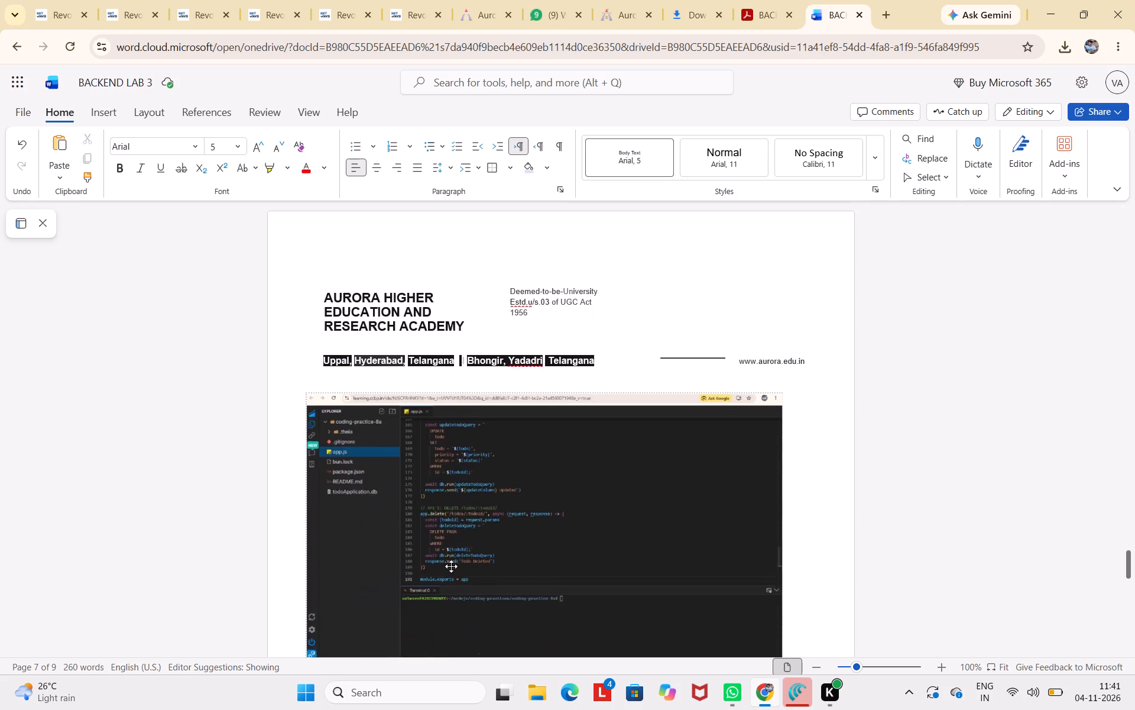
{"action": "scroll", "coordinate": [451, 566], "scroll_direction": "down", "scroll_amount": 6}
{"action": "scroll", "coordinate": [451, 566], "scroll_direction": "up", "scroll_amount": 1}
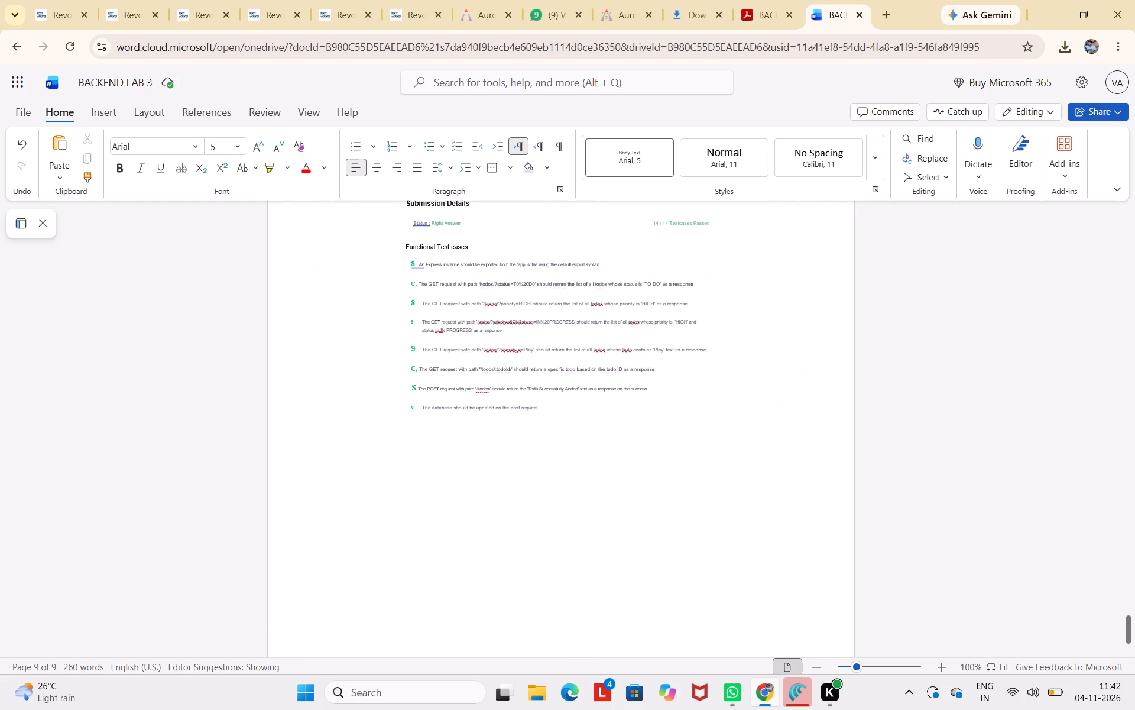
{"action": "scroll", "coordinate": [451, 566], "scroll_direction": "up", "scroll_amount": 1}
Delete the garbled logo picture overlapping the AURORA HIGHER EDUCATION AND RESEARCH ACADEMY heading on page 9.
{"action": "double_click", "coordinate": [485, 430]}
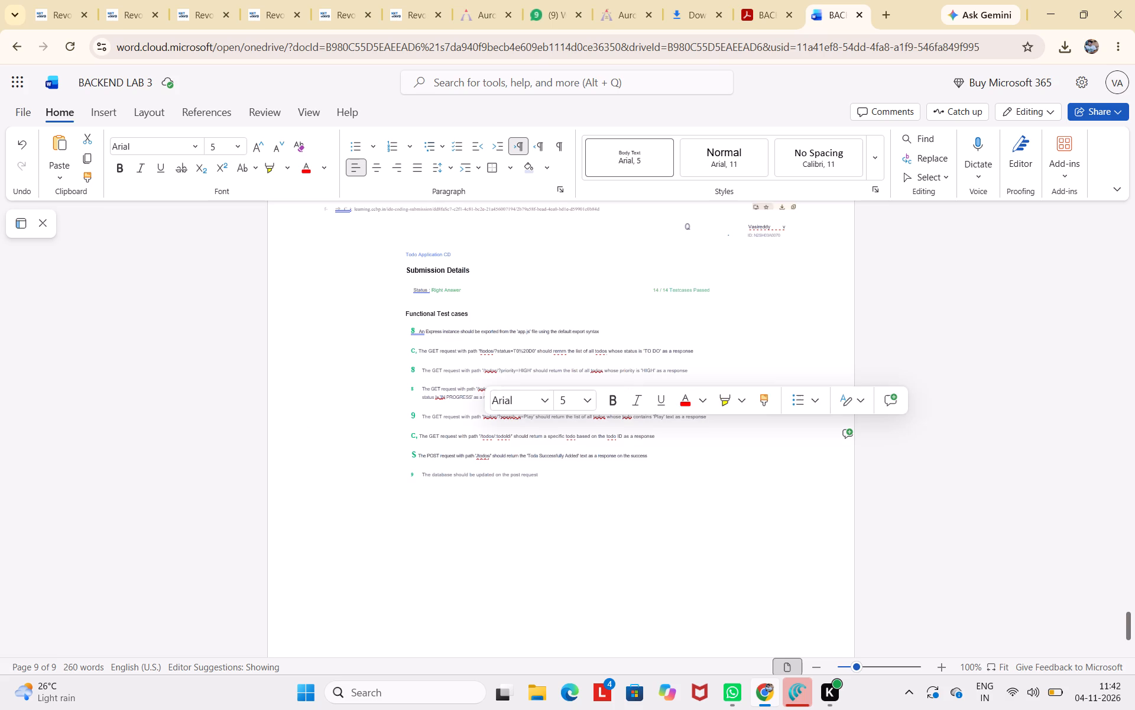
{"action": "left_click", "coordinate": [465, 386]}
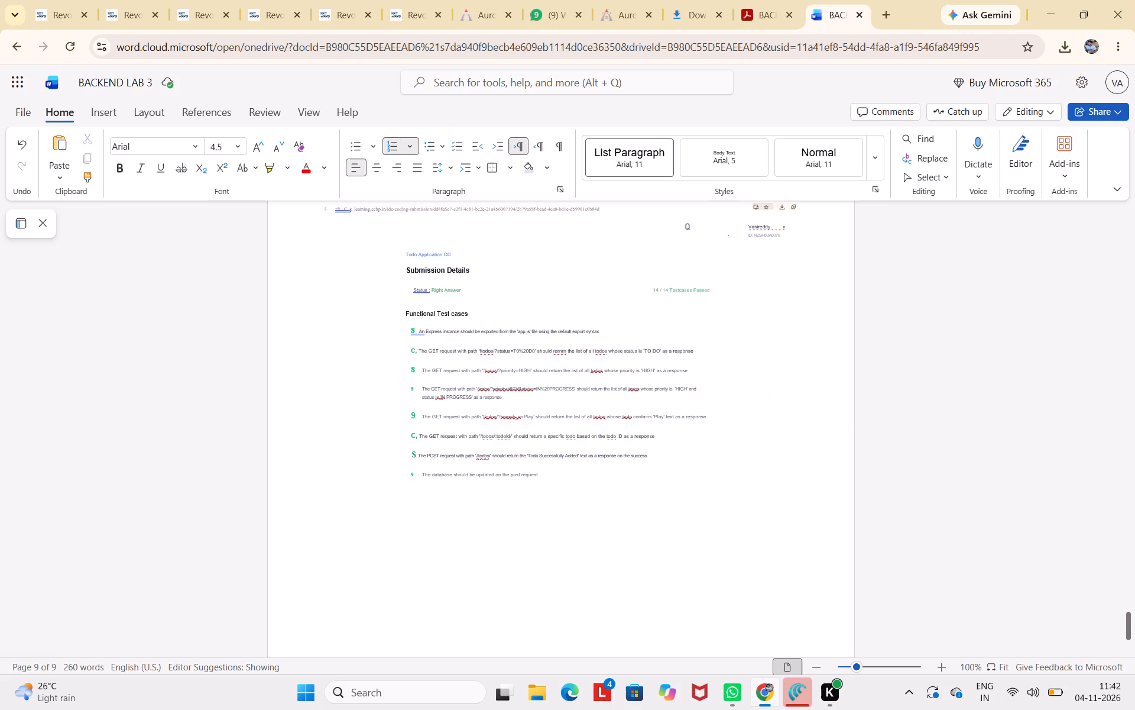
{"action": "scroll", "coordinate": [469, 401], "scroll_direction": "up", "scroll_amount": 5}
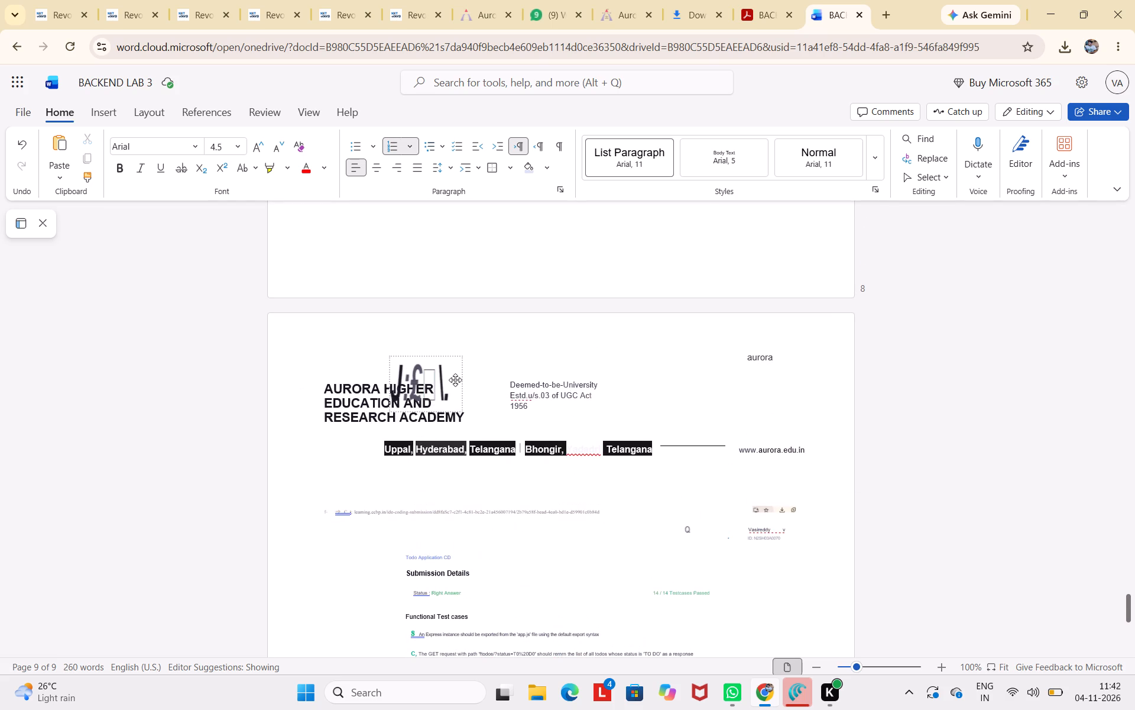
{"action": "left_click", "coordinate": [455, 379]}
{"action": "key", "text": "BackSpace"}
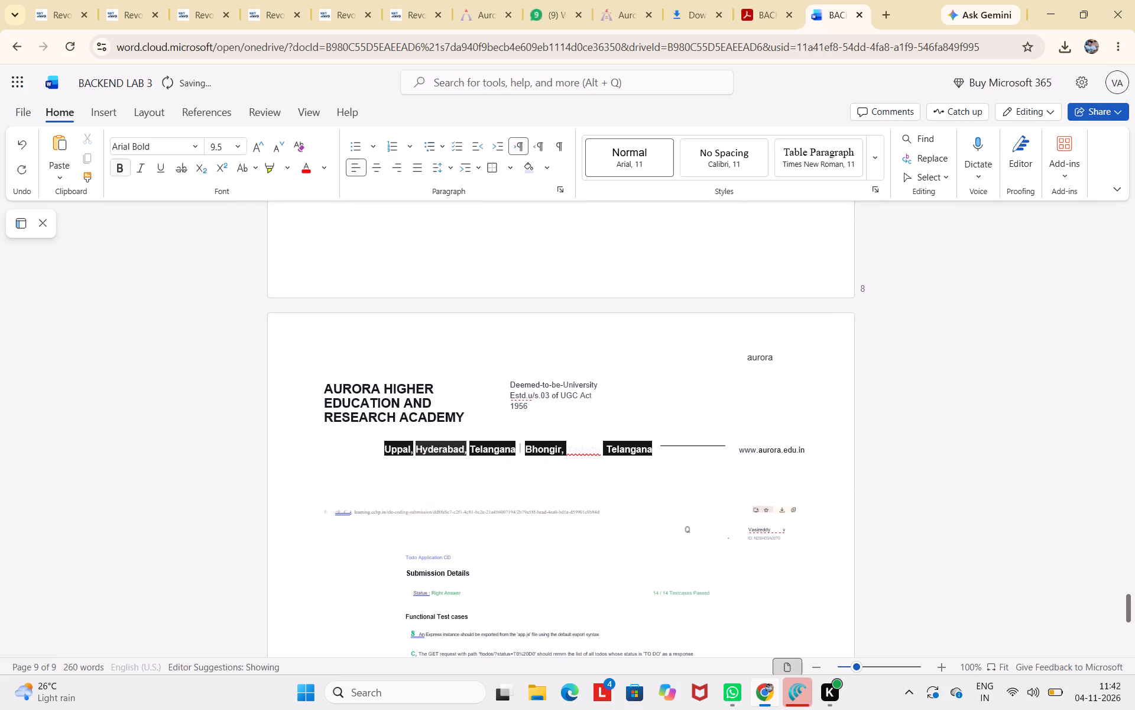
Paste the Todo Application submission screenshot after the coding-practice-8a code pictures, ahead of the old submission details text.
{"action": "scroll", "coordinate": [517, 554], "scroll_direction": "down", "scroll_amount": 5}
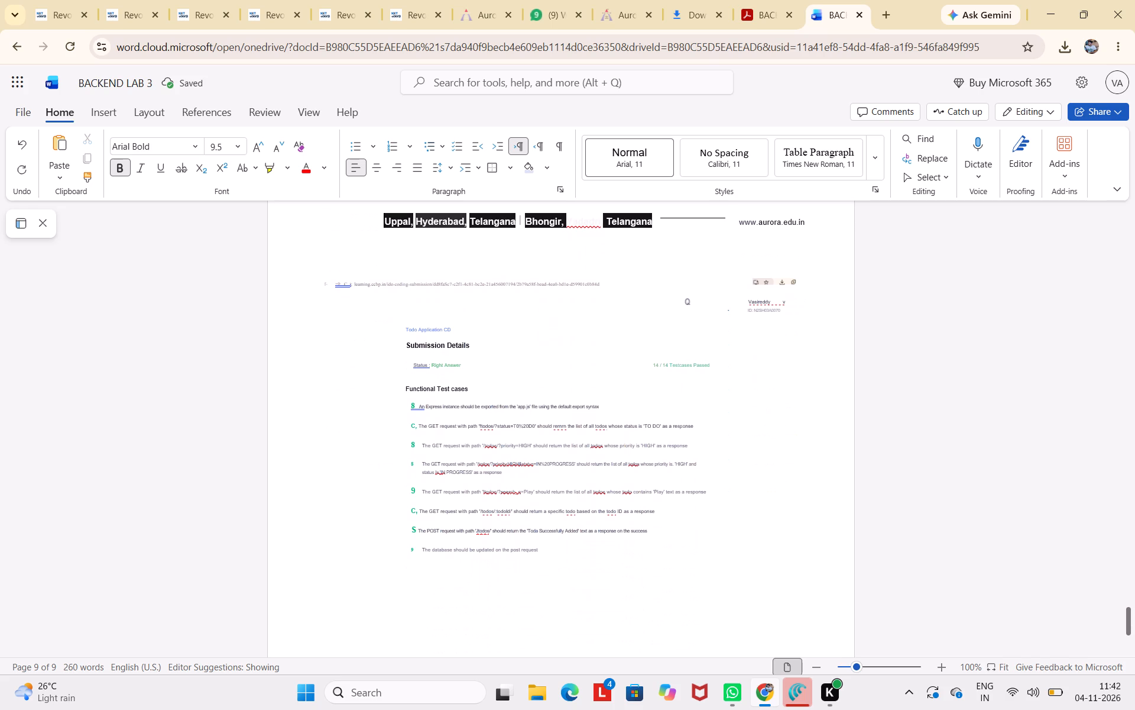
{"action": "double_click", "coordinate": [523, 495]}
{"action": "scroll", "coordinate": [523, 495], "scroll_direction": "up", "scroll_amount": 7}
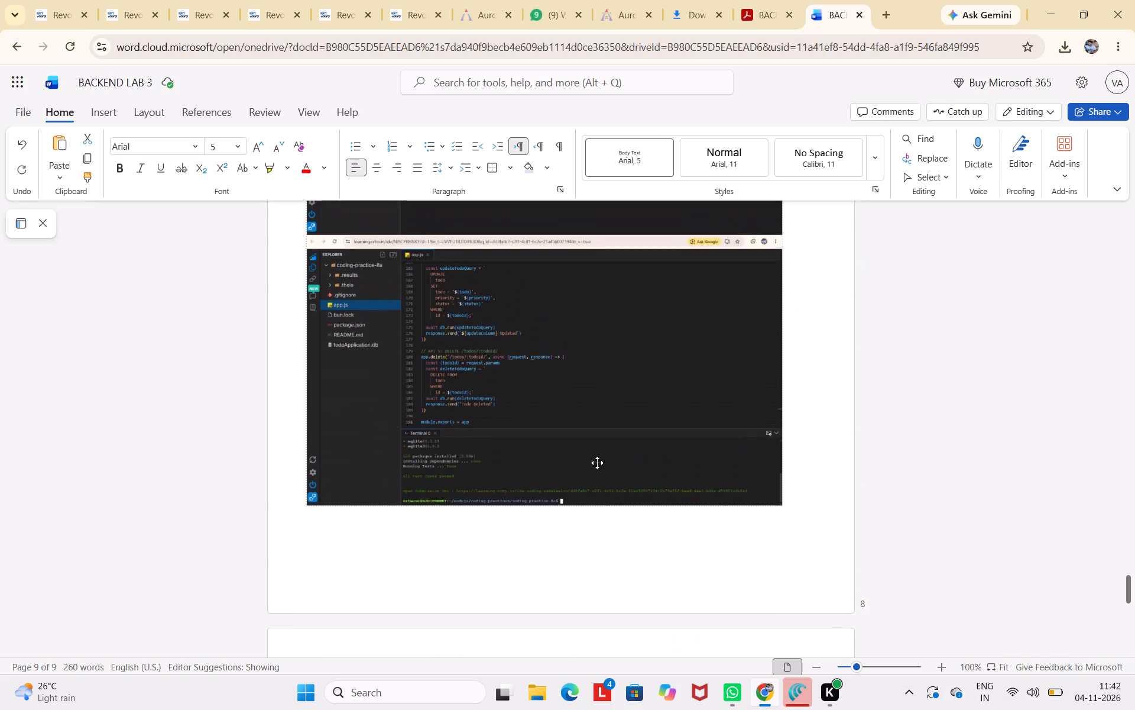
{"action": "left_click", "coordinate": [653, 490]}
{"action": "scroll", "coordinate": [653, 490], "scroll_direction": "down", "scroll_amount": 4}
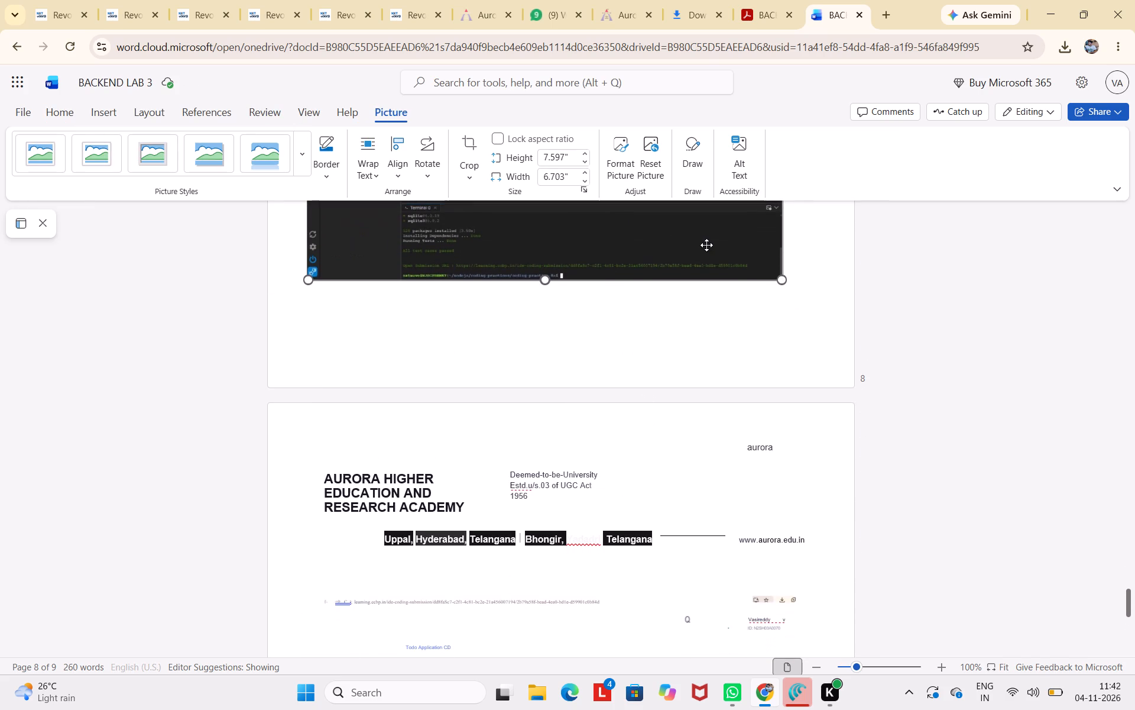
{"action": "key", "text": "Right"}
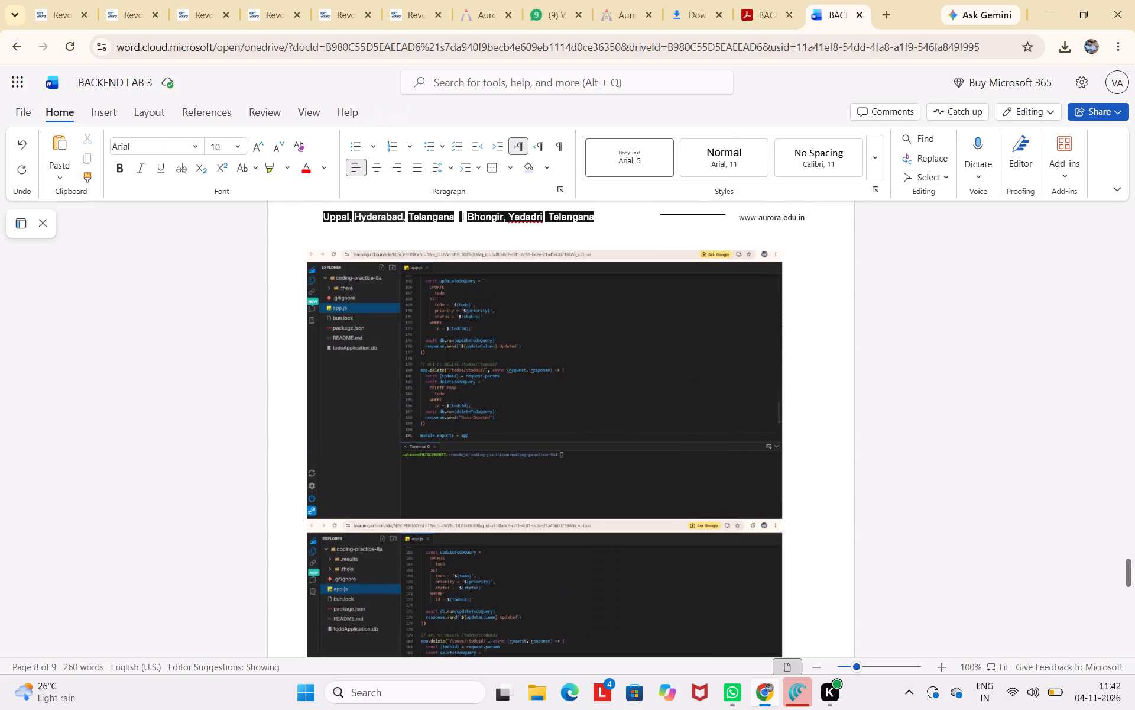
{"action": "key", "text": "Right"}
{"action": "key", "text": "Right"}
{"action": "key", "text": "Right"}
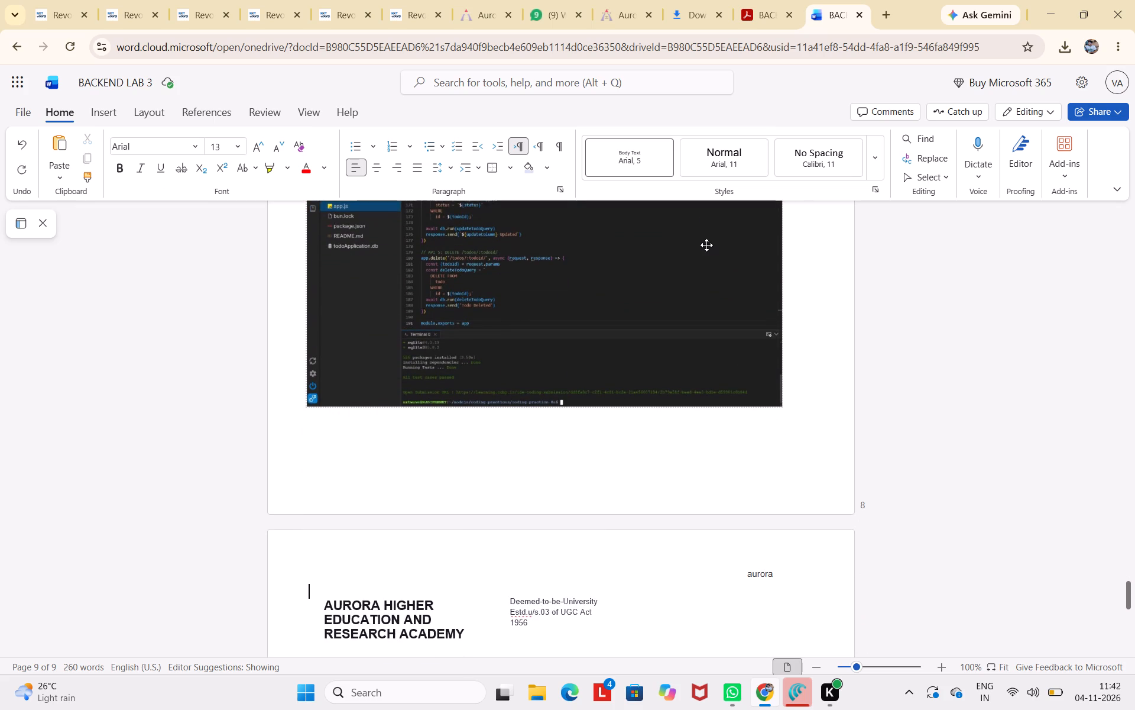
{"action": "key", "text": "Right"}
{"action": "key", "text": "Left"}
{"action": "double_click", "coordinate": [709, 242]}
{"action": "key", "text": "Left"}
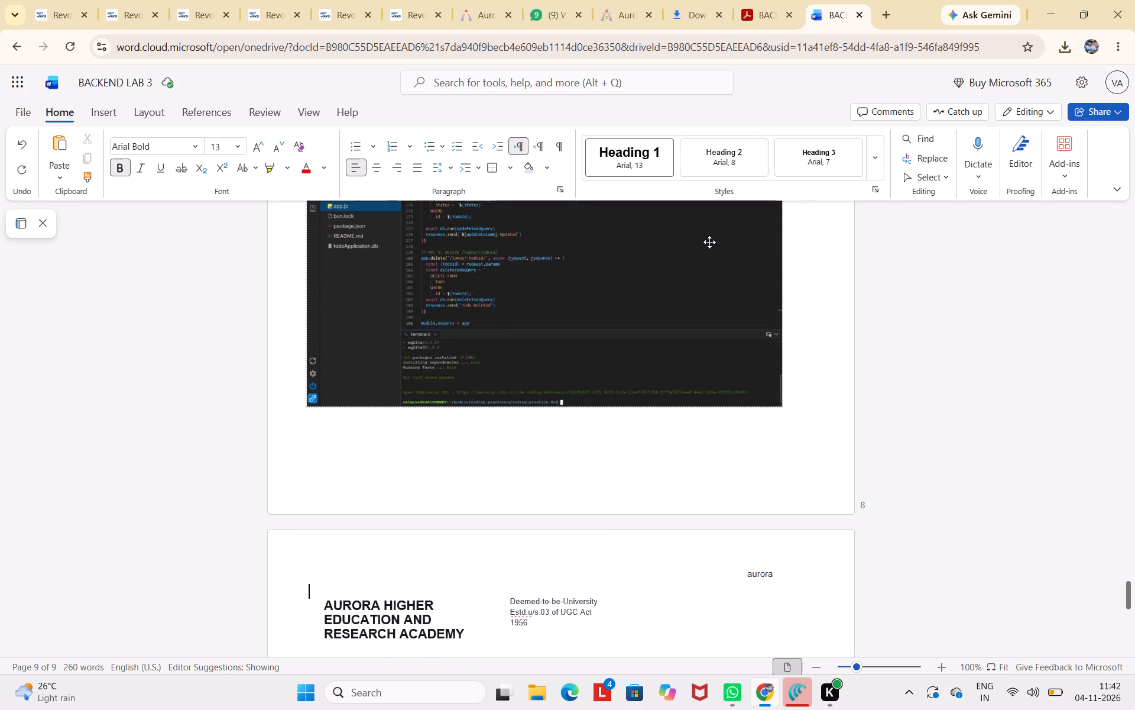
{"action": "left_click", "coordinate": [709, 242]}
{"action": "key", "text": "Right"}
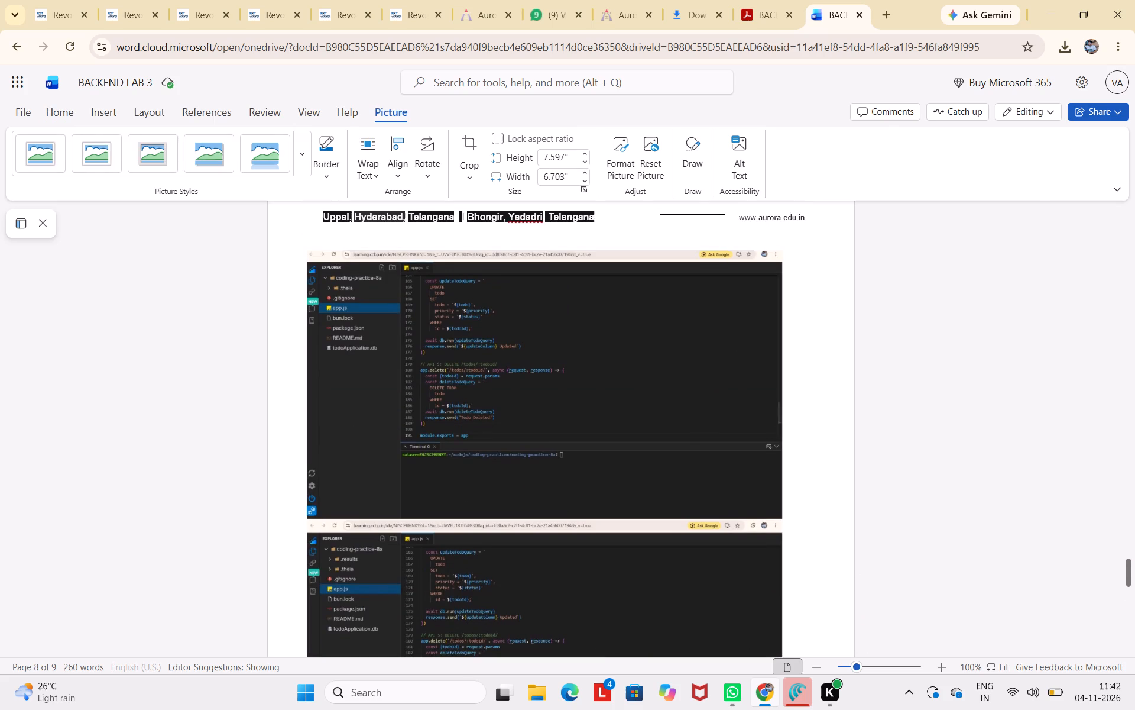
{"action": "key", "text": "Right"}
{"action": "key", "text": "ctrl+v"}
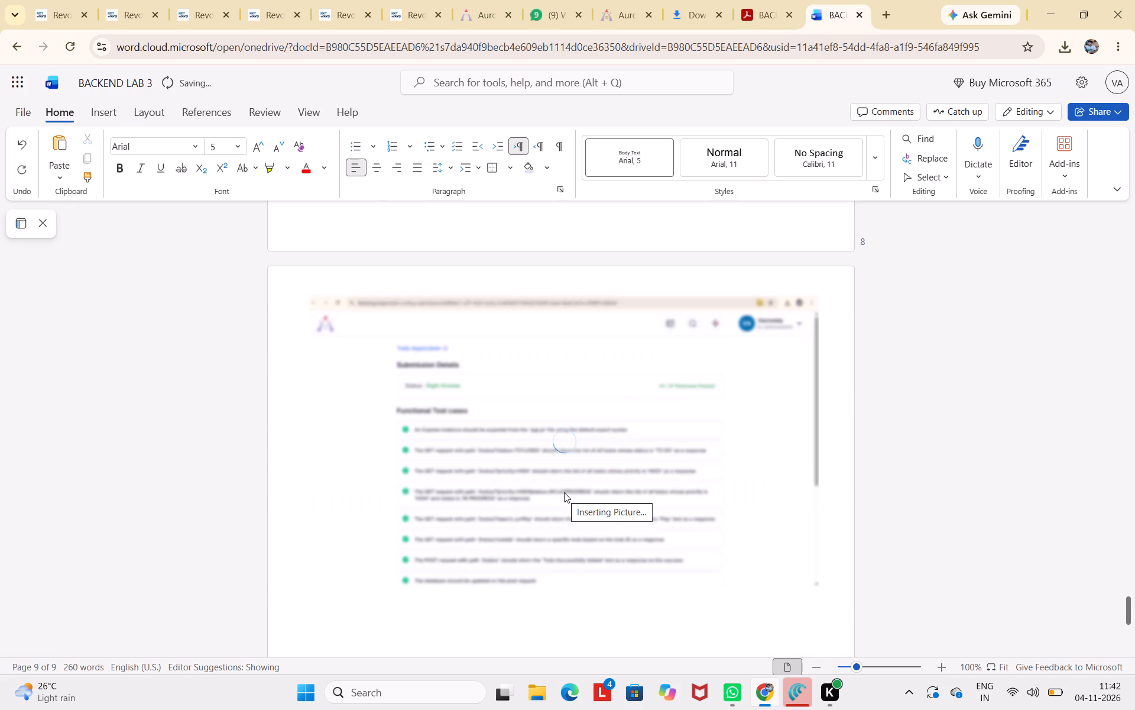
Delete the Deemed-to-be-University text block and the aurora label from the header of page 10.
{"action": "scroll", "coordinate": [564, 492], "scroll_direction": "up", "scroll_amount": 5}
{"action": "scroll", "coordinate": [564, 492], "scroll_direction": "down", "scroll_amount": 5}
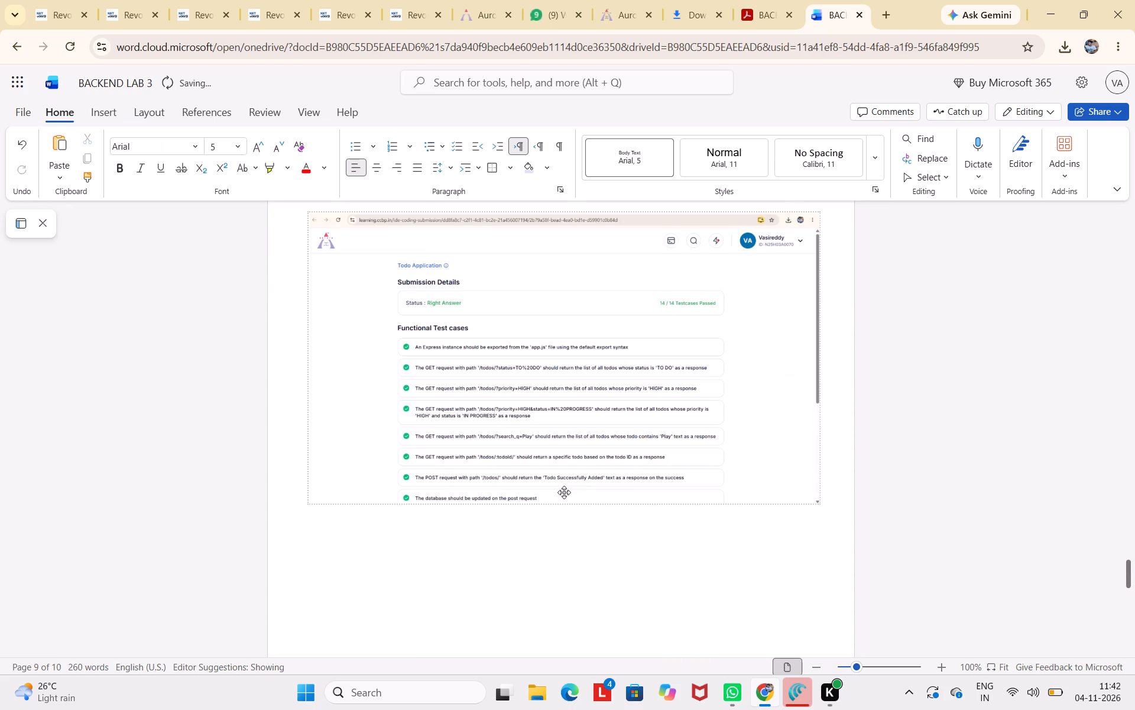
{"action": "scroll", "coordinate": [564, 492], "scroll_direction": "down", "scroll_amount": 8}
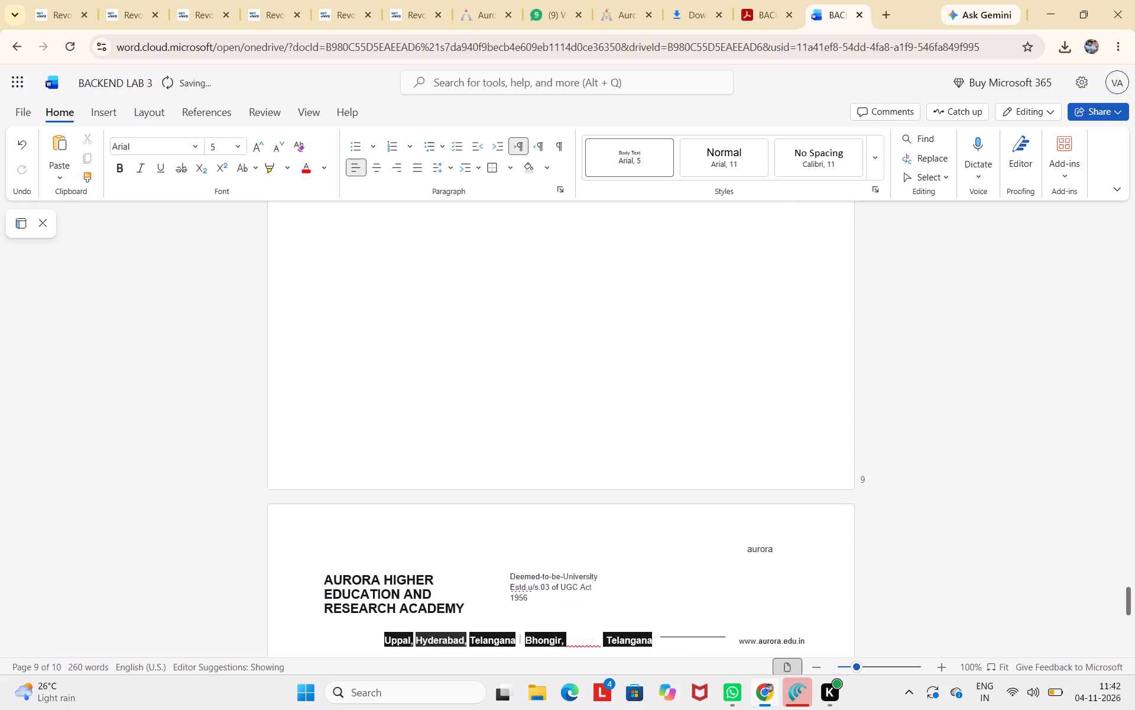
{"action": "scroll", "coordinate": [564, 492], "scroll_direction": "down", "scroll_amount": 1}
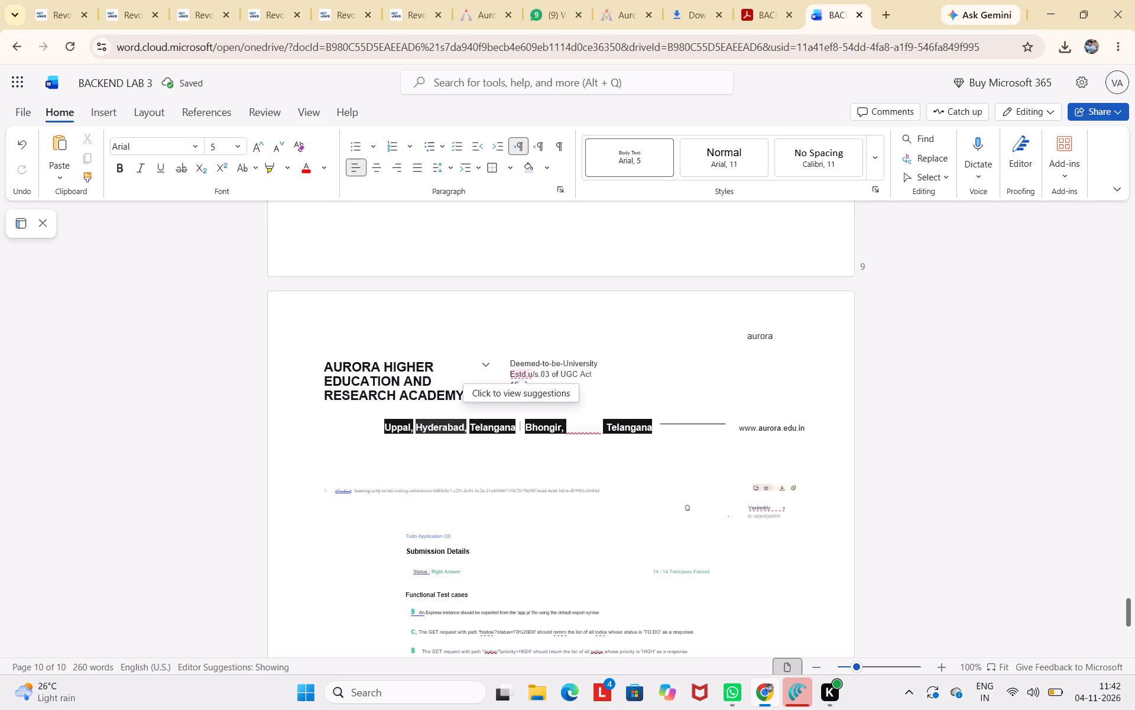
{"action": "left_click_drag", "start_coordinate": [510, 363], "coordinate": [550, 600]}
{"action": "key", "text": "BackSpace"}
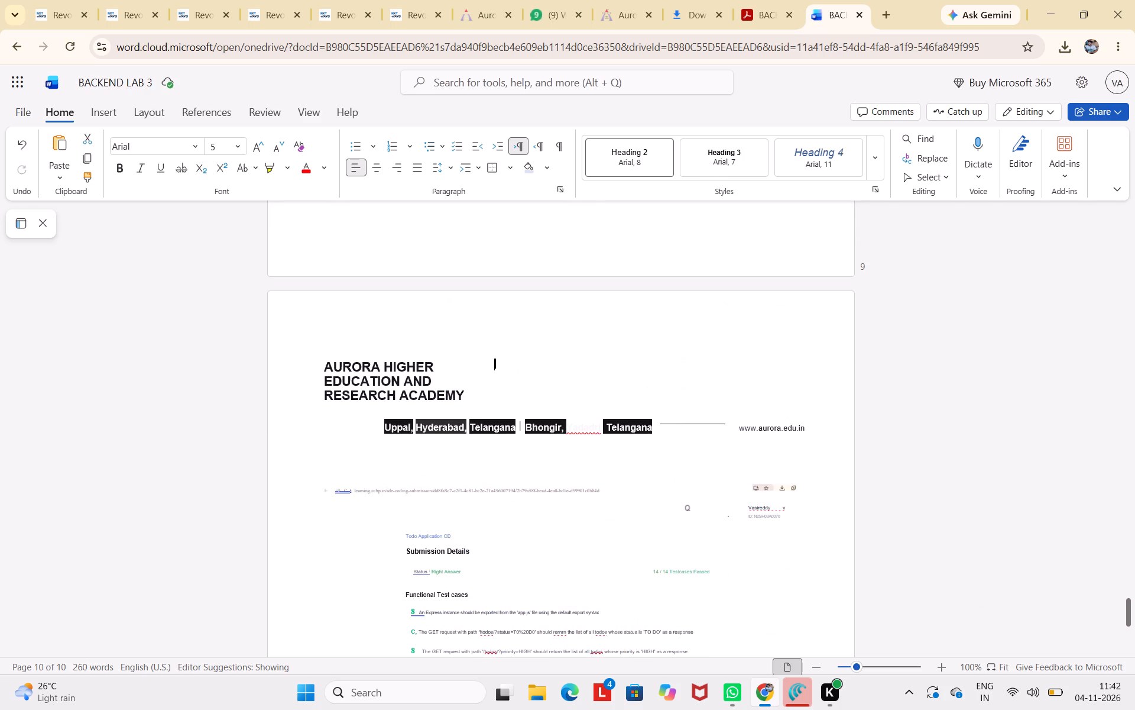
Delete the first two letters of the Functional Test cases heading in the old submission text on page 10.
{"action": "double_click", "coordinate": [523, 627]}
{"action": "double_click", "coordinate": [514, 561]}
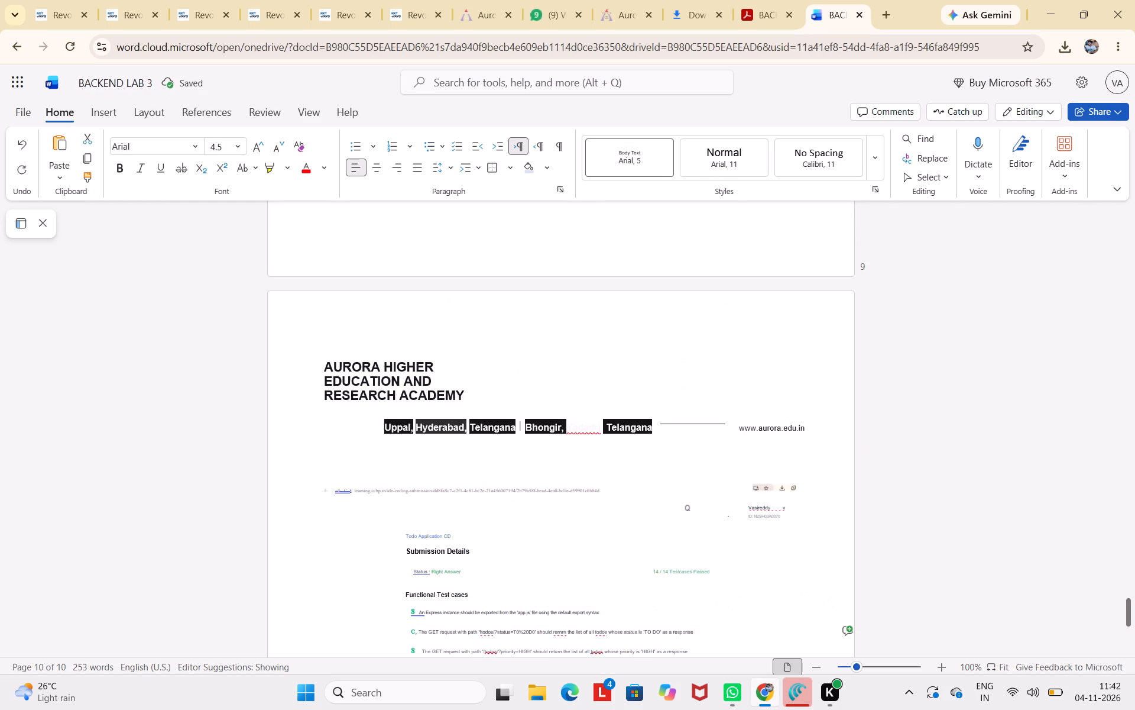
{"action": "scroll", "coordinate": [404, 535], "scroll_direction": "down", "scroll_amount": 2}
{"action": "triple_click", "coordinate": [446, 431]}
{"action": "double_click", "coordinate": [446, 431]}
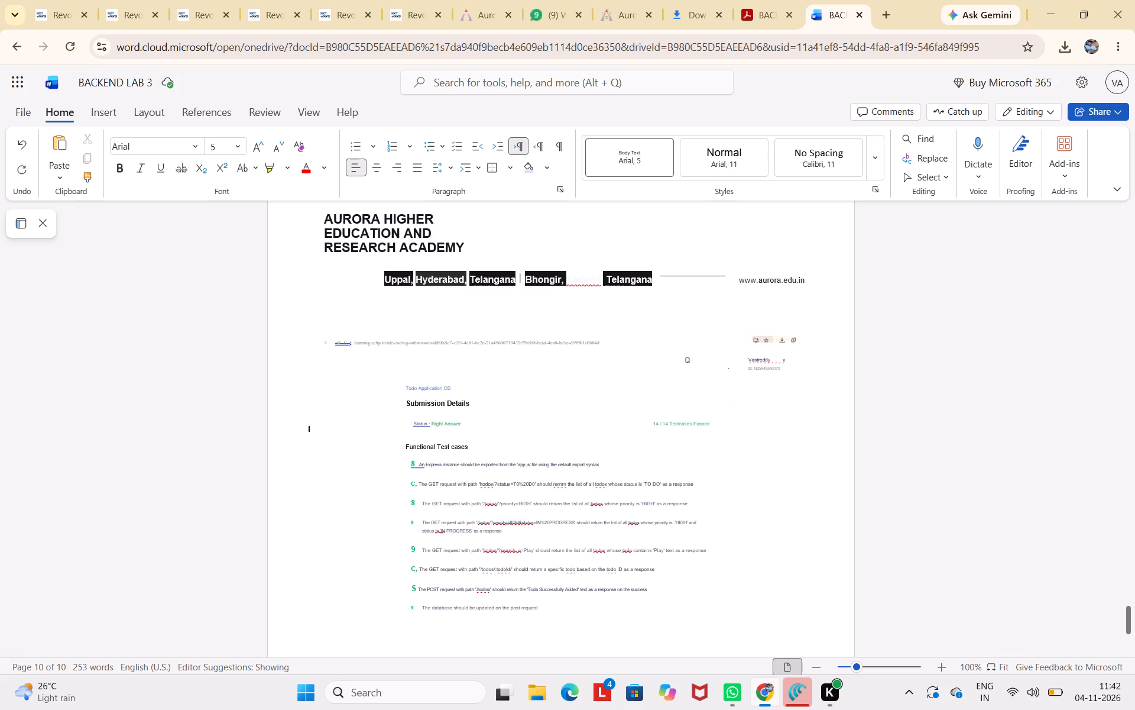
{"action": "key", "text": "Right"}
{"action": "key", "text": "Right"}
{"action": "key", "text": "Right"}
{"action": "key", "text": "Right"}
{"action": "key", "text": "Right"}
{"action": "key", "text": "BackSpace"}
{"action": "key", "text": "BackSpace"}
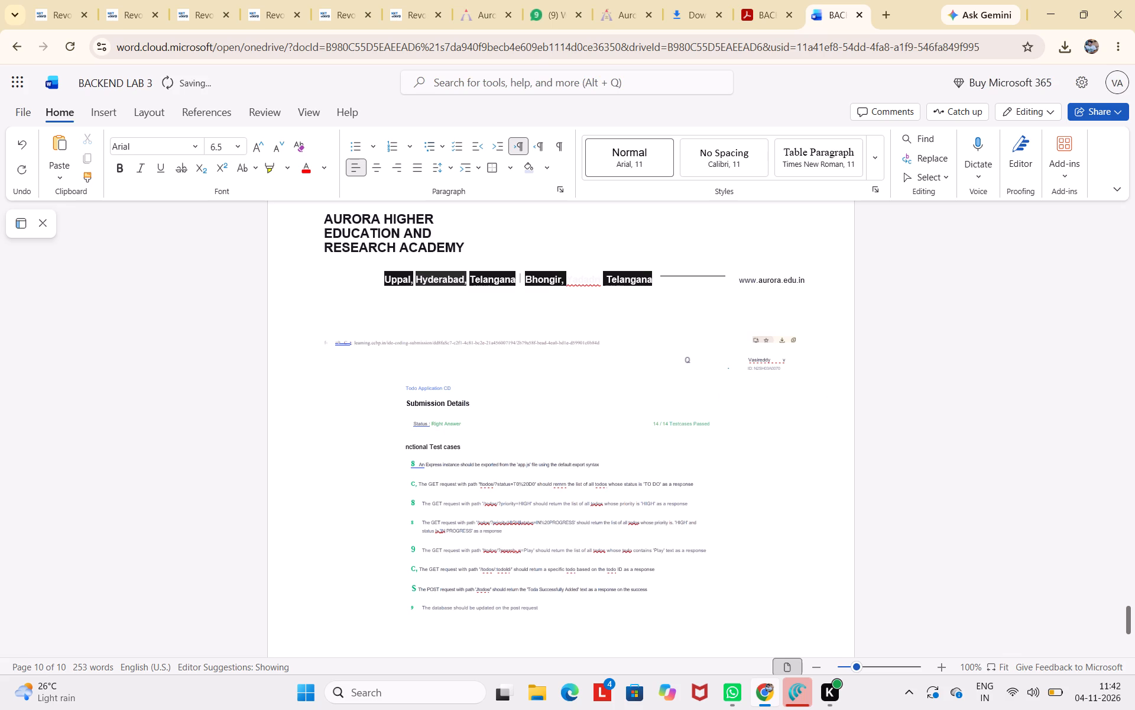
Delete the last test case line, "The database should be updated on the post request", from page 10.
{"action": "left_click", "coordinate": [590, 605]}
{"action": "key", "text": "BackSpace"}
{"action": "key", "text": "BackSpace"}
{"action": "key", "text": "BackSpace"}
{"action": "key", "text": "BackSpace"}
{"action": "key", "text": "BackSpace"}
{"action": "key", "text": "BackSpace"}
{"action": "key", "text": "BackSpace"}
{"action": "key", "text": "BackSpace"}
{"action": "key", "text": "BackSpace"}
{"action": "key", "text": "BackSpace"}
{"action": "key", "text": "BackSpace"}
{"action": "key", "text": "BackSpace"}
{"action": "key", "text": "BackSpace"}
{"action": "key", "text": "BackSpace"}
{"action": "key", "text": "BackSpace"}
{"action": "key", "text": "BackSpace"}
{"action": "key", "text": "BackSpace"}
{"action": "key", "text": "BackSpace"}
{"action": "key", "text": "BackSpace"}
{"action": "key", "text": "BackSpace"}
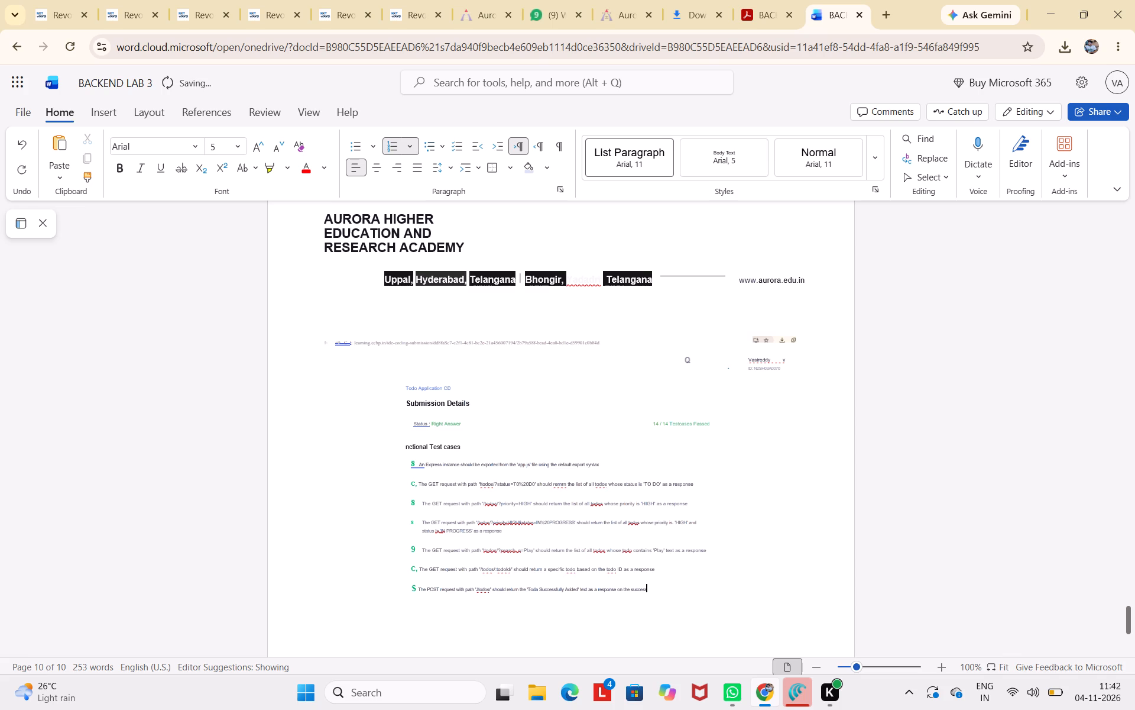
Delete the functional test case text on page 10 from the Express instance line into the POST request line.
{"action": "left_click_drag", "start_coordinate": [403, 457], "coordinate": [557, 638]}
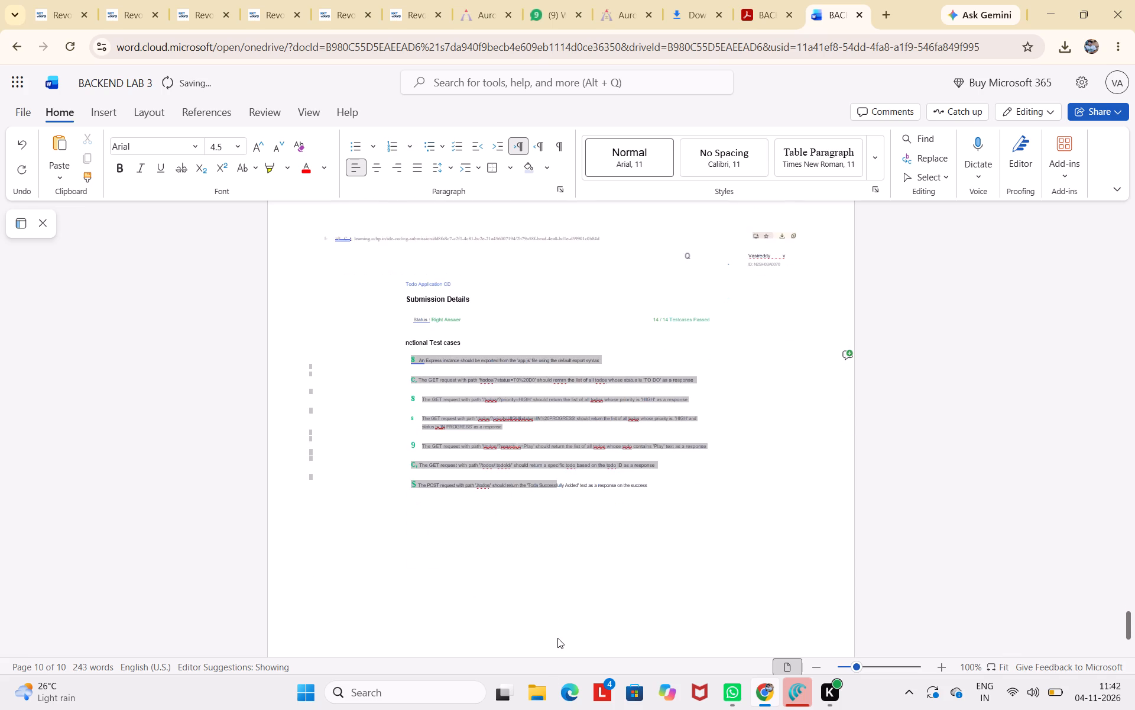
{"action": "left_click_drag", "start_coordinate": [557, 638], "coordinate": [557, 637]}
{"action": "key", "text": "BackSpace"}
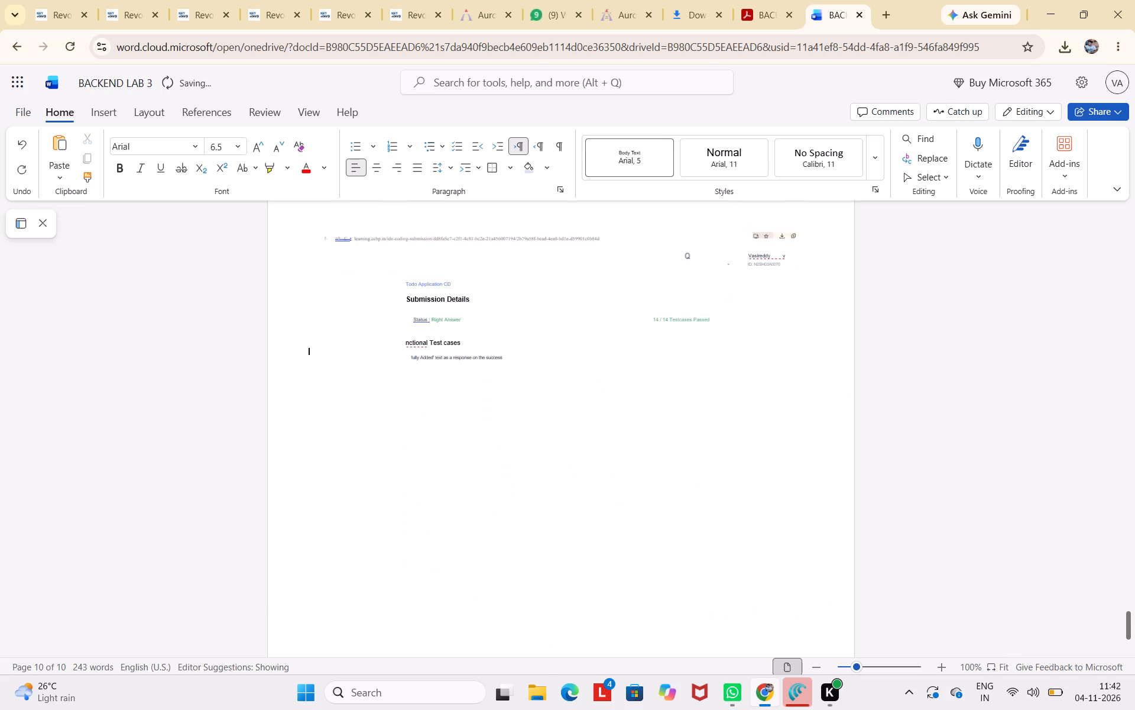
Delete the rest of the old submission text on page 10, from the submission link through the Functional Test cases remnants.
{"action": "left_click_drag", "start_coordinate": [333, 233], "coordinate": [714, 421]}
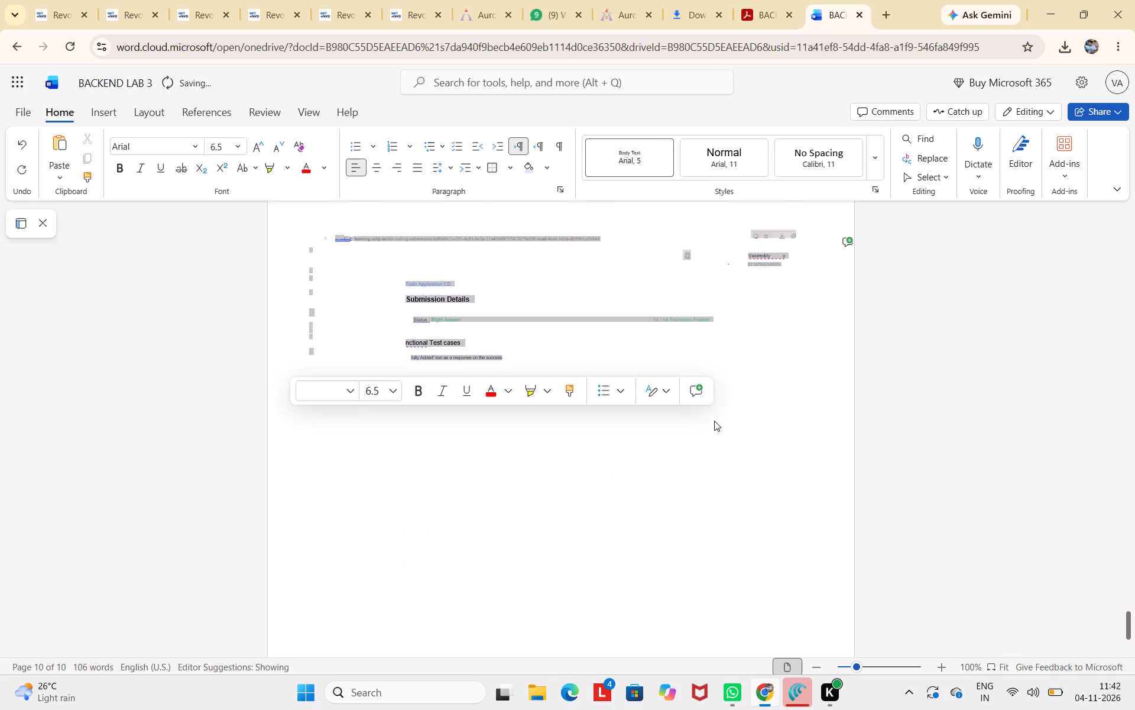
{"action": "key", "text": "BackSpace"}
Delete the AURORA HIGHER EDUCATION AND RESEARCH ACADEMY heading from page 10.
{"action": "scroll", "coordinate": [714, 421], "scroll_direction": "up", "scroll_amount": 4}
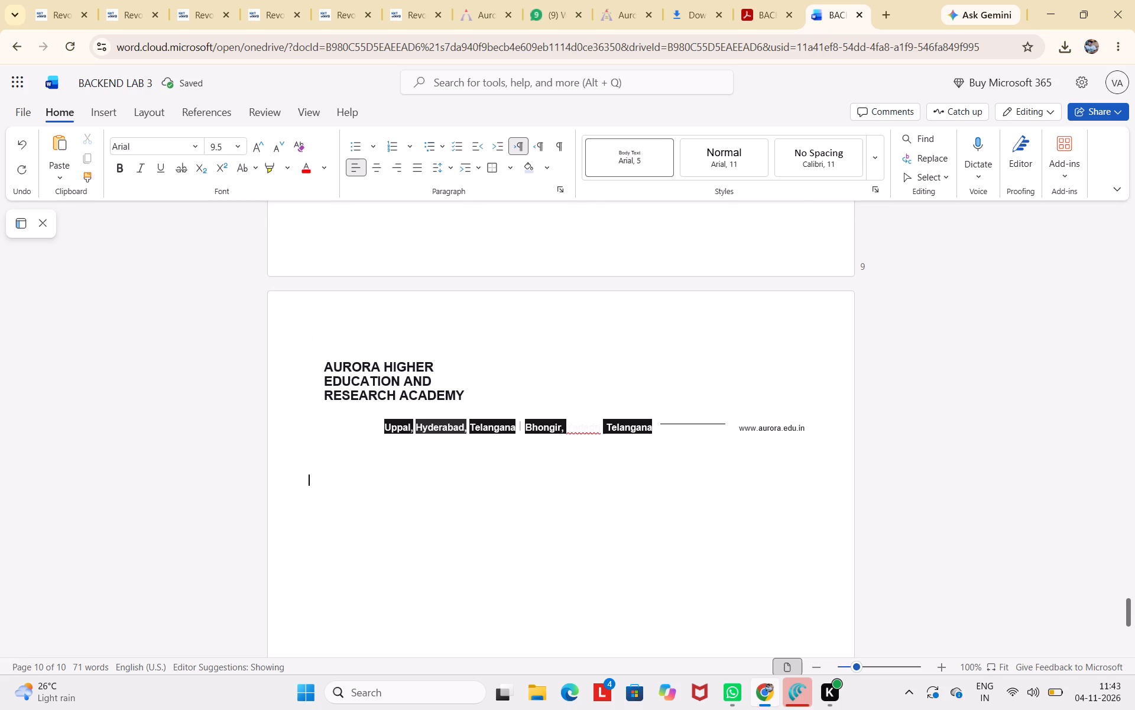
{"action": "left_click_drag", "start_coordinate": [323, 367], "coordinate": [595, 507]}
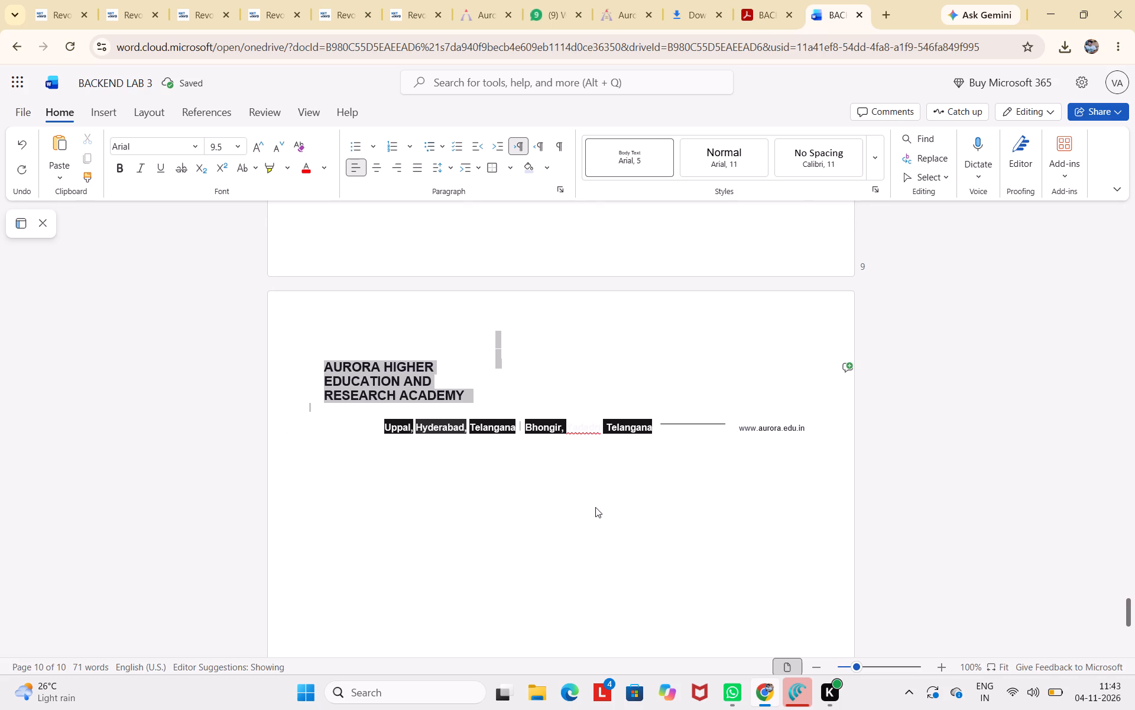
{"action": "left_click_drag", "start_coordinate": [595, 507], "coordinate": [715, 540]}
{"action": "key", "text": "BackSpace"}
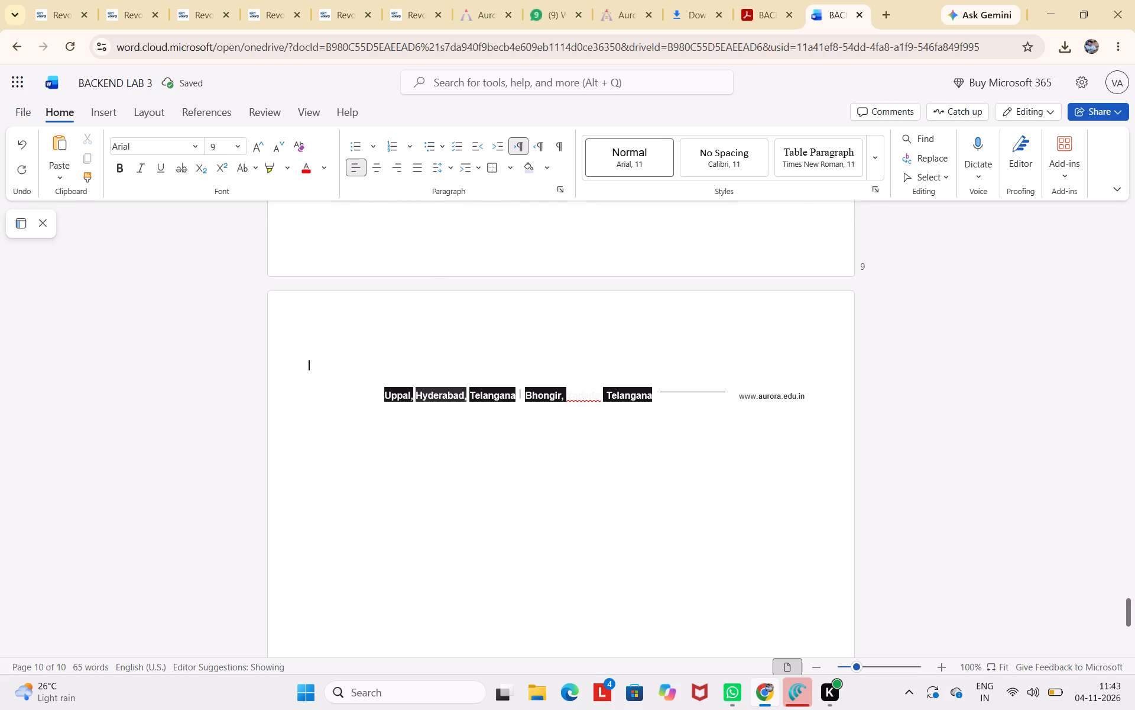
{"action": "double_click", "coordinate": [788, 390]}
{"action": "key", "text": "BackSpace"}
{"action": "key", "text": "BackSpace"}
{"action": "key", "text": "BackSpace"}
{"action": "key", "text": "BackSpace"}
{"action": "key", "text": "BackSpace"}
{"action": "key", "text": "BackSpace"}
{"action": "key", "text": "BackSpace"}
{"action": "key", "text": "BackSpace"}
{"action": "key", "text": "BackSpace"}
{"action": "key", "text": "BackSpace"}
{"action": "key", "text": "BackSpace"}
{"action": "key", "text": "BackSpace"}
{"action": "key", "text": "BackSpace"}
{"action": "key", "text": "BackSpace"}
{"action": "key", "text": "BackSpace"}
{"action": "key", "text": "BackSpace"}
{"action": "key", "text": "BackSpace"}
{"action": "key", "text": "BackSpace"}
{"action": "key", "text": "BackSpace"}
{"action": "key", "text": "BackSpace"}
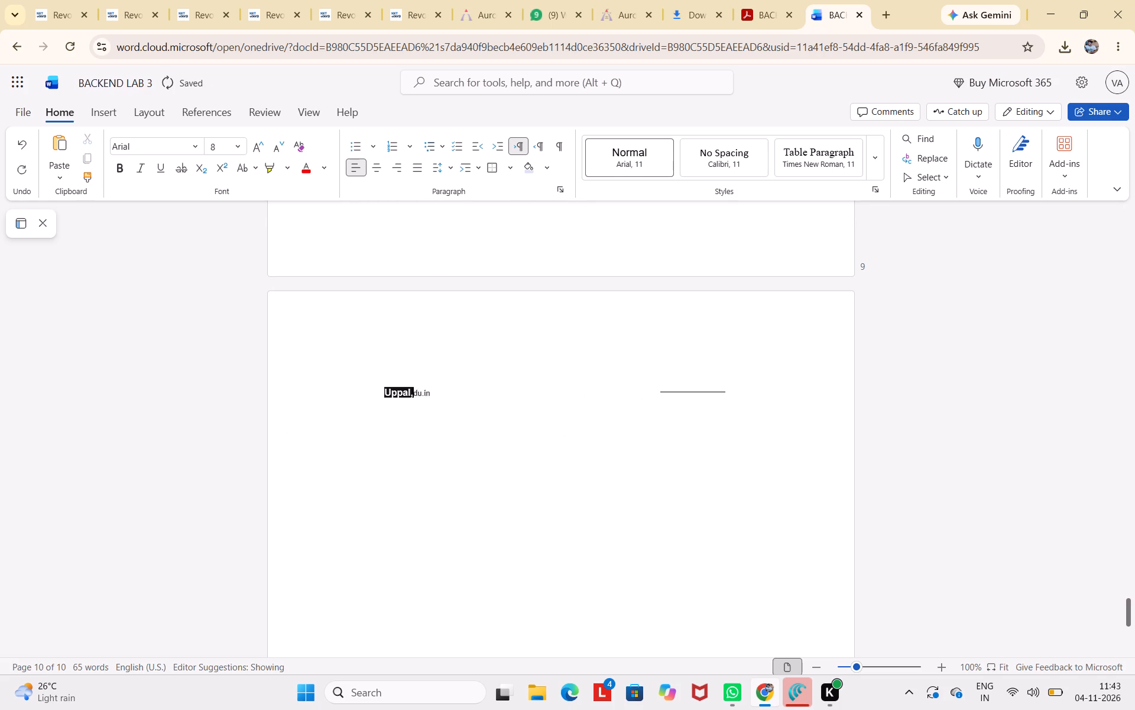
{"action": "key", "text": "Right"}
{"action": "key", "text": "Right"}
{"action": "key", "text": "Right"}
{"action": "key", "text": "Right"}
{"action": "key", "text": "Right"}
{"action": "key", "text": "Right"}
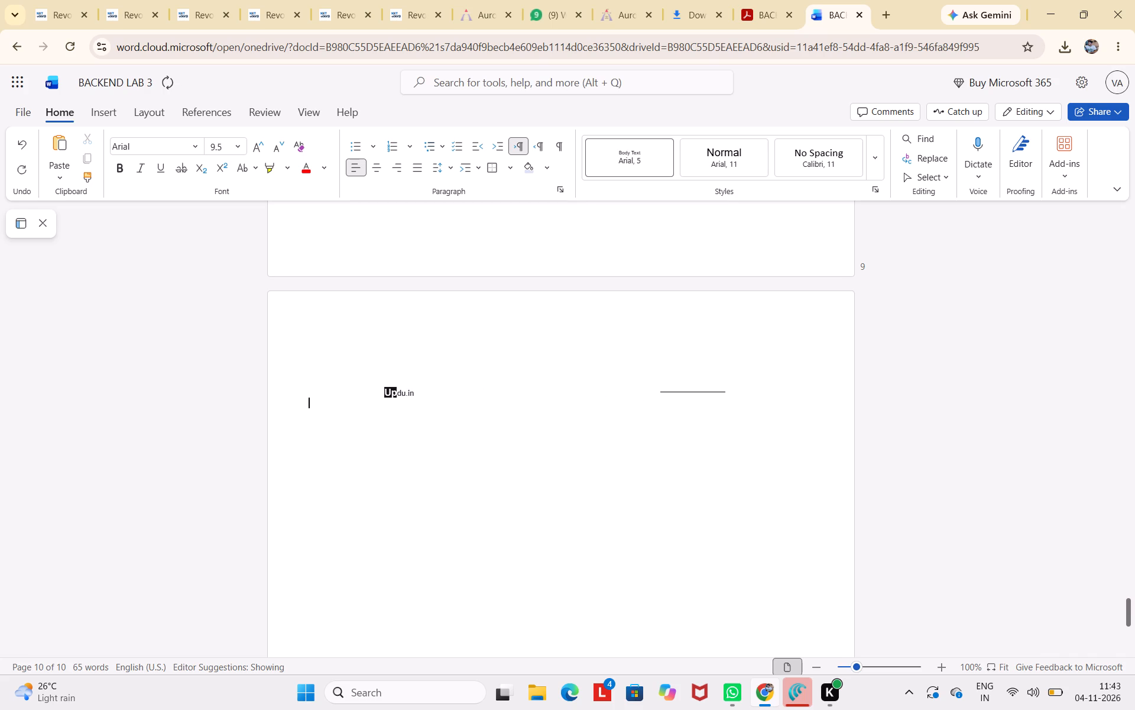
{"action": "key", "text": "Left"}
{"action": "key", "text": "Left"}
{"action": "key", "text": "BackSpace"}
{"action": "key", "text": "BackSpace"}
{"action": "key", "text": "BackSpace"}
{"action": "key", "text": "BackSpace"}
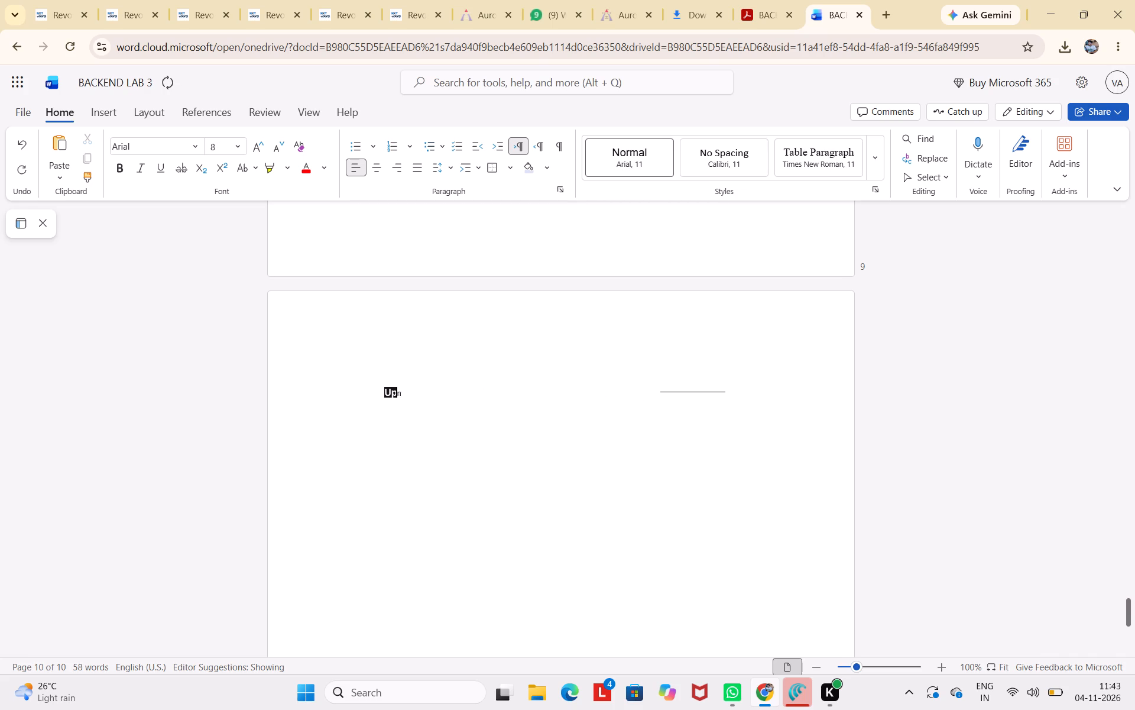
{"action": "key", "text": "BackSpace"}
{"action": "key", "text": "BackSpace"}
{"action": "key", "text": "Right"}
{"action": "key", "text": "BackSpace"}
Delete the leftover letter "n" from the former address line on page 10.
{"action": "left_click", "coordinate": [780, 398]}
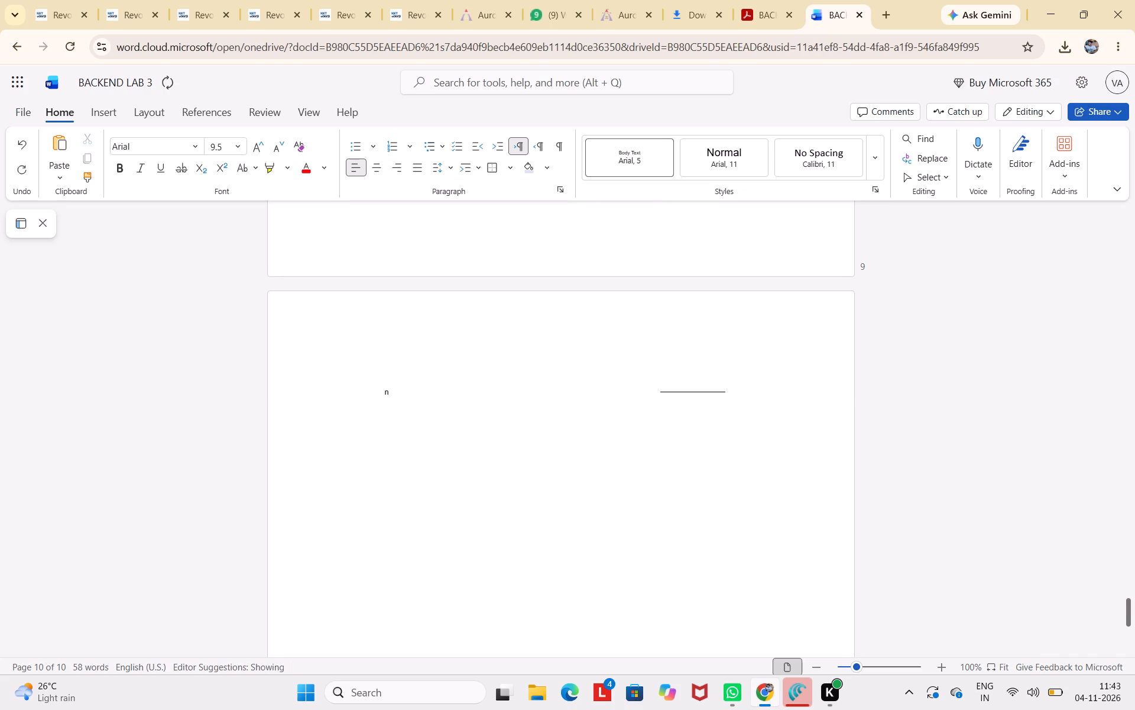
{"action": "left_click", "coordinate": [406, 407]}
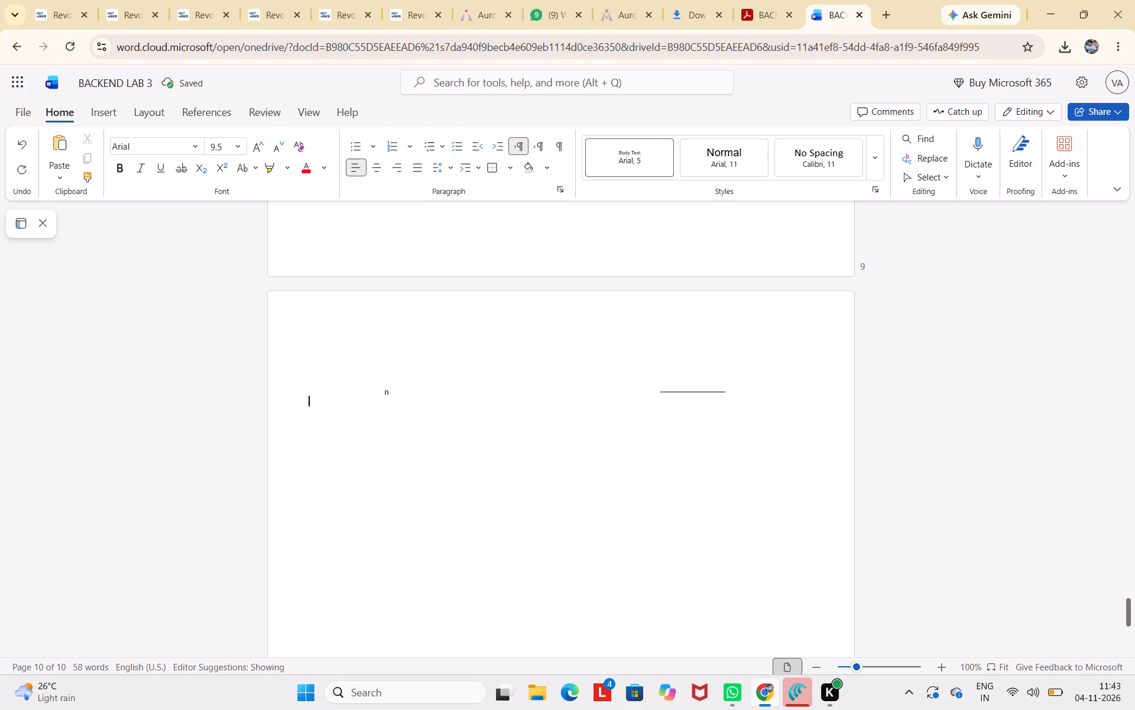
{"action": "left_click", "coordinate": [390, 398]}
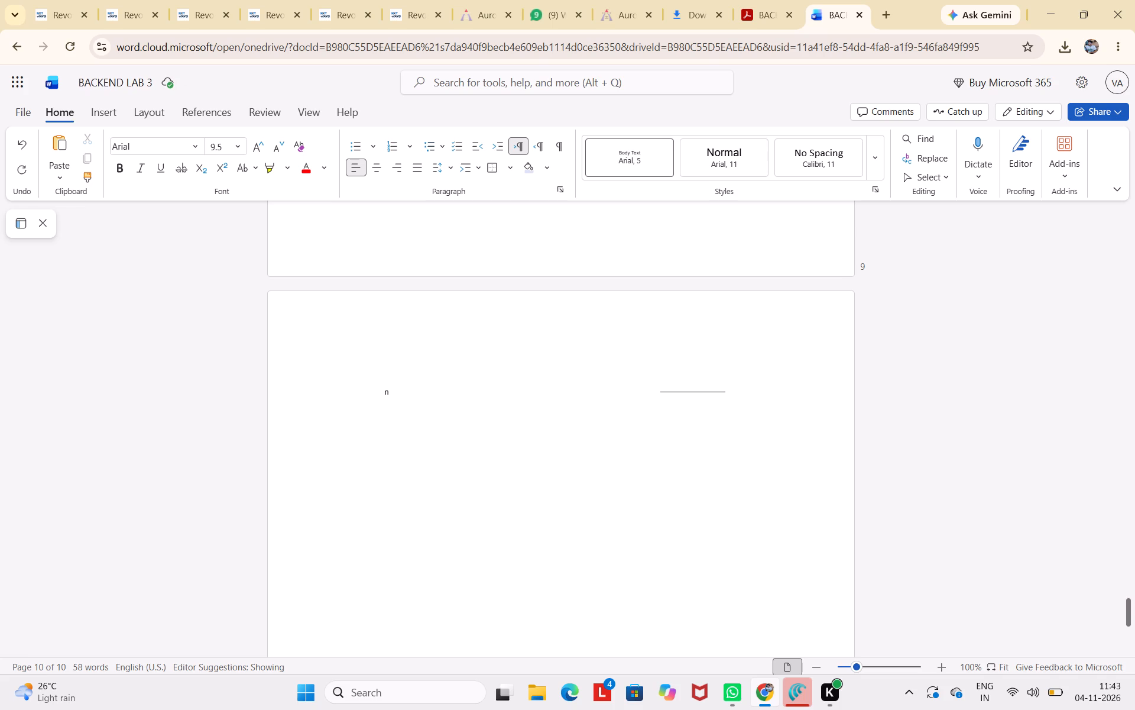
{"action": "key", "text": "Right"}
{"action": "key", "text": "Right"}
{"action": "key", "text": "Right"}
{"action": "key", "text": "Right"}
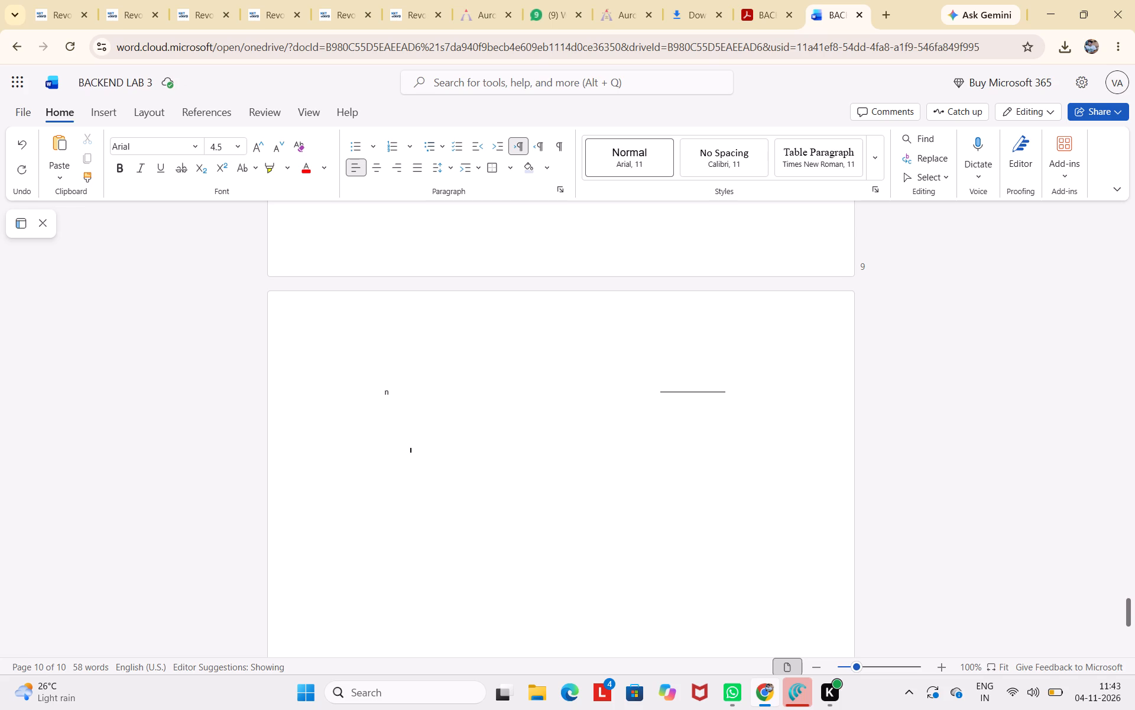
{"action": "key", "text": "Up"}
{"action": "key", "text": "Up"}
{"action": "key", "text": "Up"}
{"action": "key", "text": "Up"}
{"action": "key", "text": "Up"}
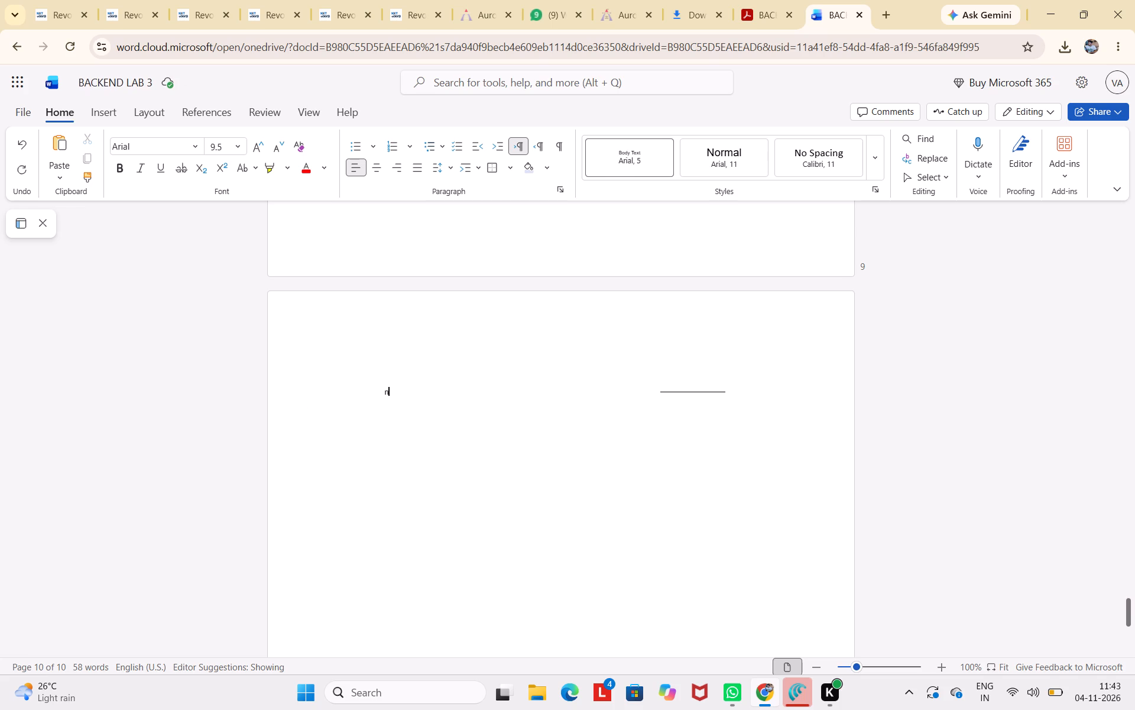
{"action": "key", "text": "BackSpace"}
{"action": "key", "text": "BackSpace"}
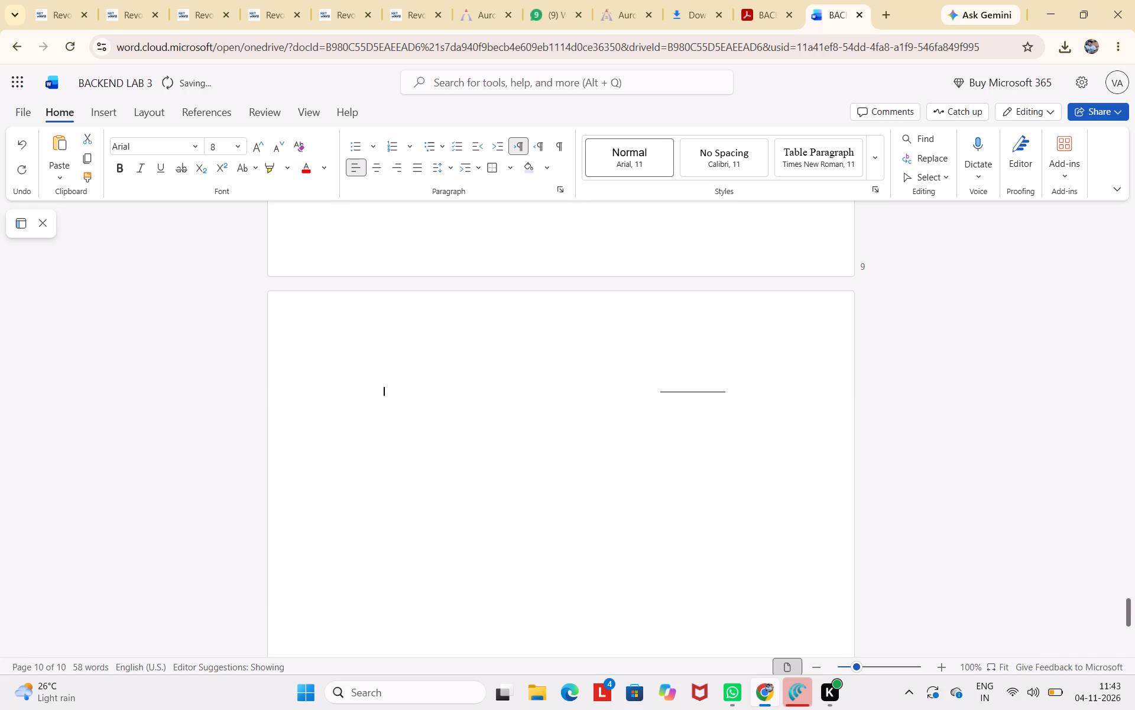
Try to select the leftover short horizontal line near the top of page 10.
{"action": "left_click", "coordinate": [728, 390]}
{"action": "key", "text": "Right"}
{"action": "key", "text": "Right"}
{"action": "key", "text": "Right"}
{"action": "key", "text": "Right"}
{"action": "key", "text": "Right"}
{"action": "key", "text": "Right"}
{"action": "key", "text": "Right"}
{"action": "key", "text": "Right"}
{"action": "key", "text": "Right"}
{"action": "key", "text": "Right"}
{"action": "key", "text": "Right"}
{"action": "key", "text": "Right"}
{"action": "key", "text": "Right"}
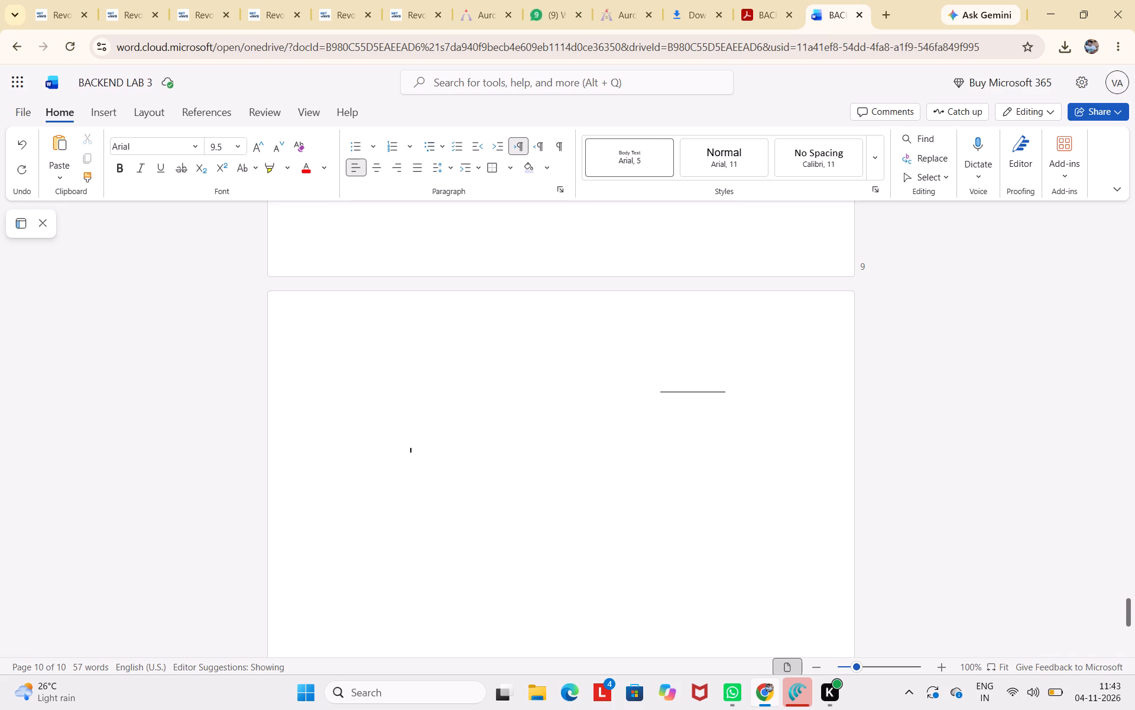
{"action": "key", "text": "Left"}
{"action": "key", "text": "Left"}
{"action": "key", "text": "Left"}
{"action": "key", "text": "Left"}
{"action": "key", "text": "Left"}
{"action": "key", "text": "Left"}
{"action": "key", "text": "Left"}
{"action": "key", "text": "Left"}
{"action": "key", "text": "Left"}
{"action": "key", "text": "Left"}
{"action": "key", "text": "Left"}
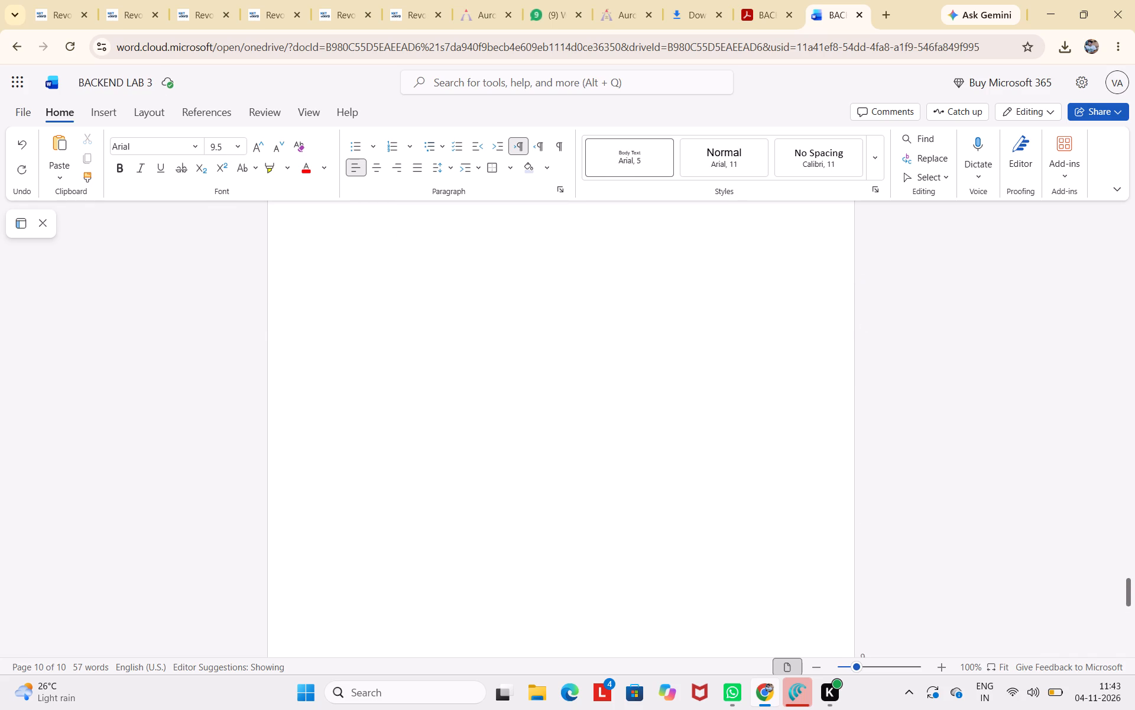
Set the Date of Submission in the assessment table on page 1 to 04-10-2026.
{"action": "scroll", "coordinate": [728, 390], "scroll_direction": "up", "scroll_amount": 8}
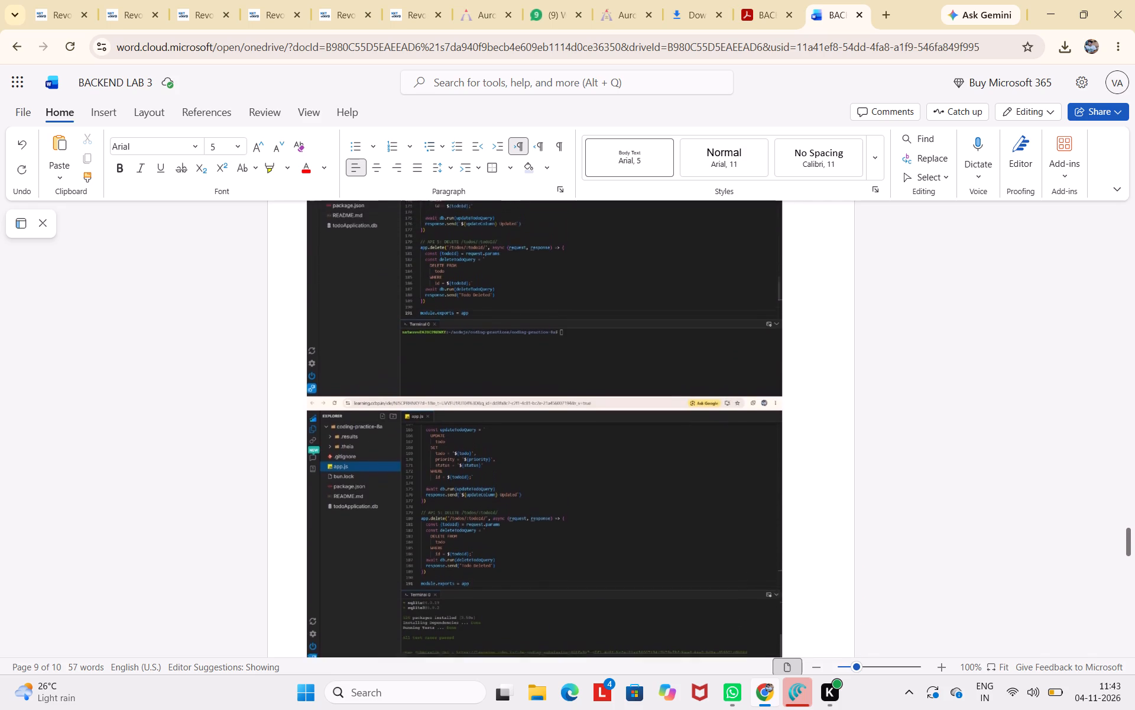
{"action": "scroll", "coordinate": [728, 390], "scroll_direction": "up", "scroll_amount": 13}
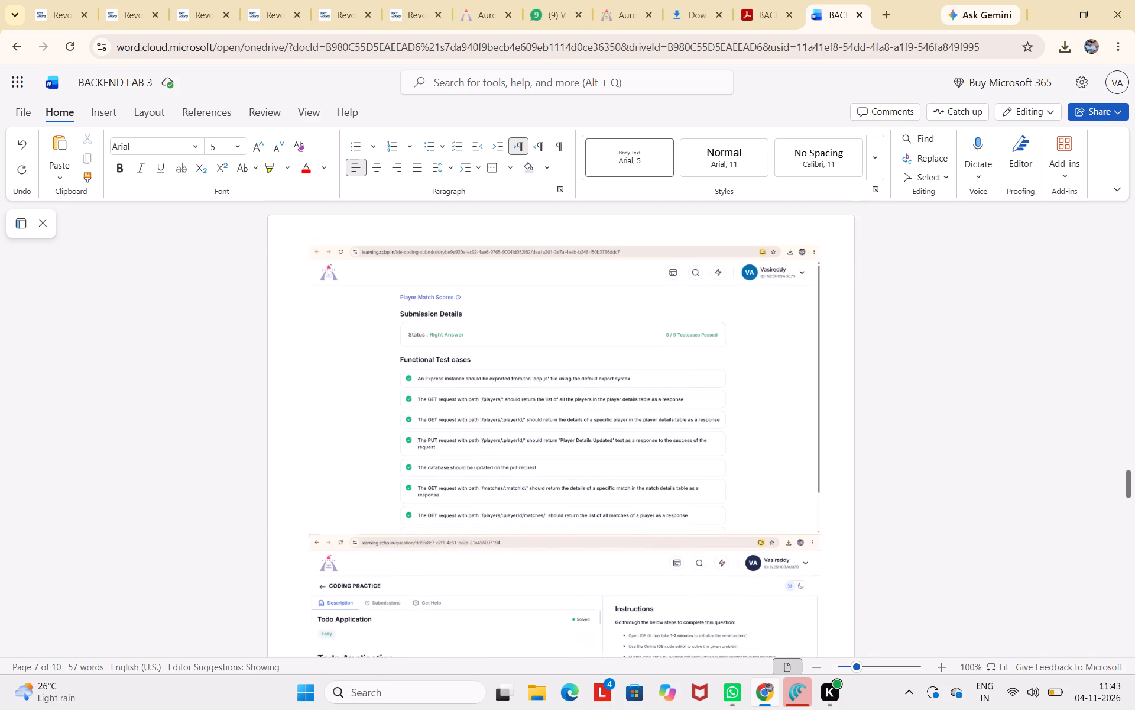
{"action": "scroll", "coordinate": [728, 390], "scroll_direction": "up", "scroll_amount": 8}
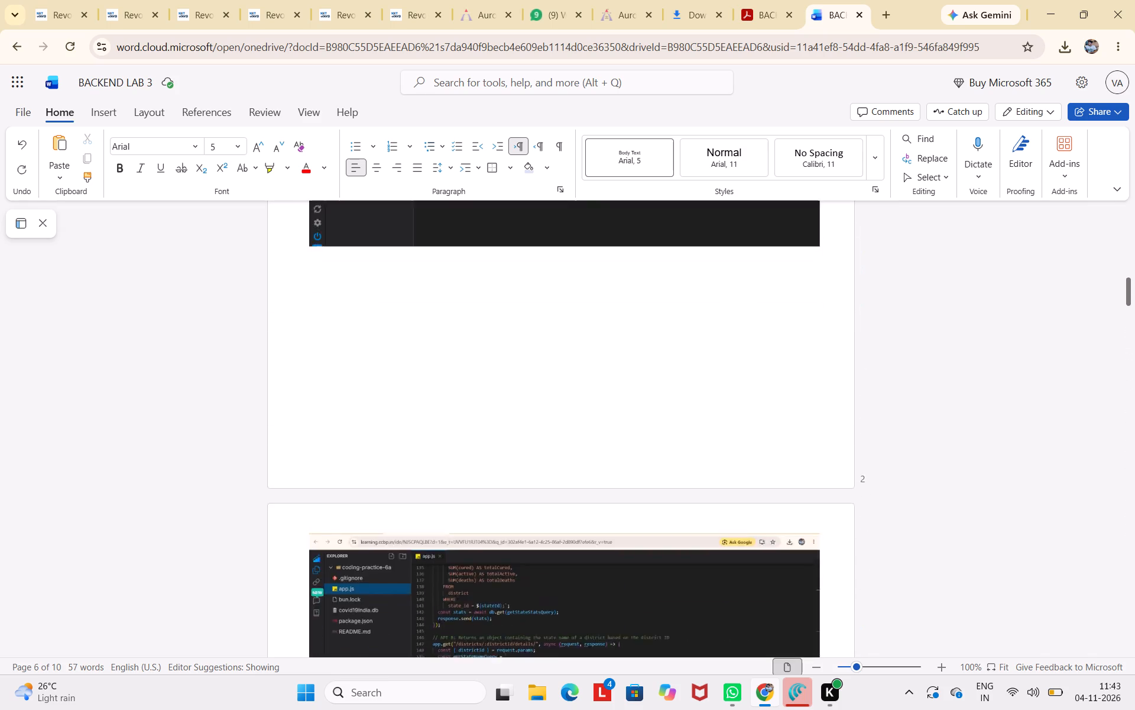
{"action": "scroll", "coordinate": [728, 390], "scroll_direction": "up", "scroll_amount": 10}
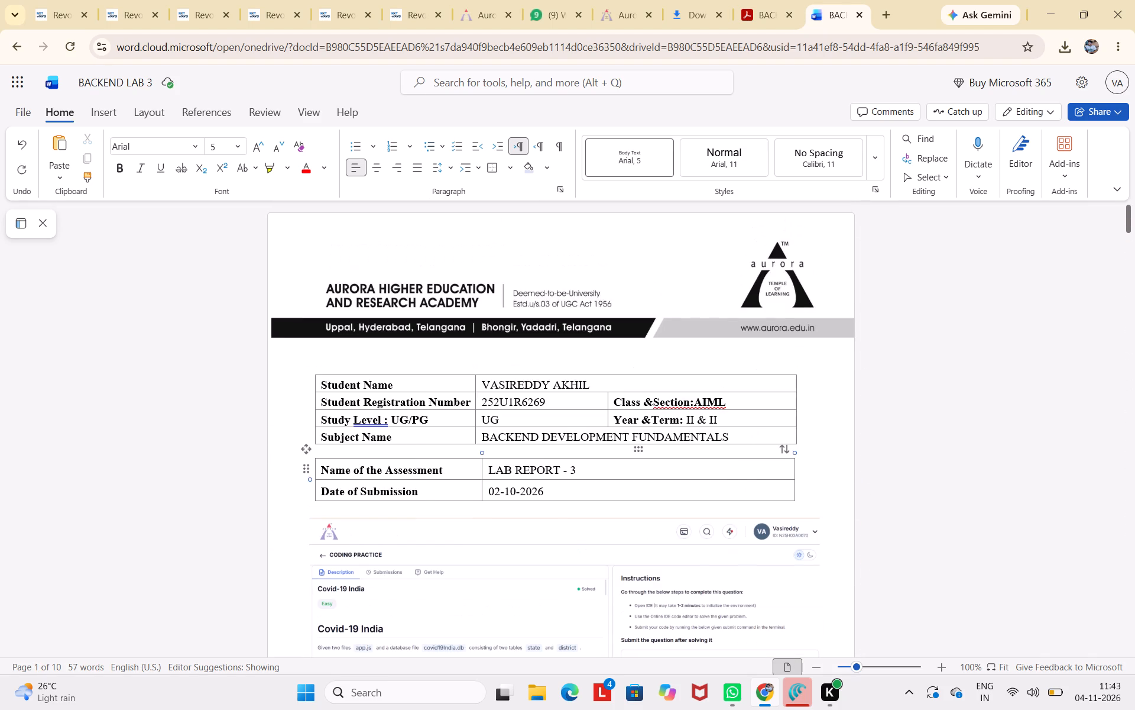
{"action": "left_click", "coordinate": [501, 495]}
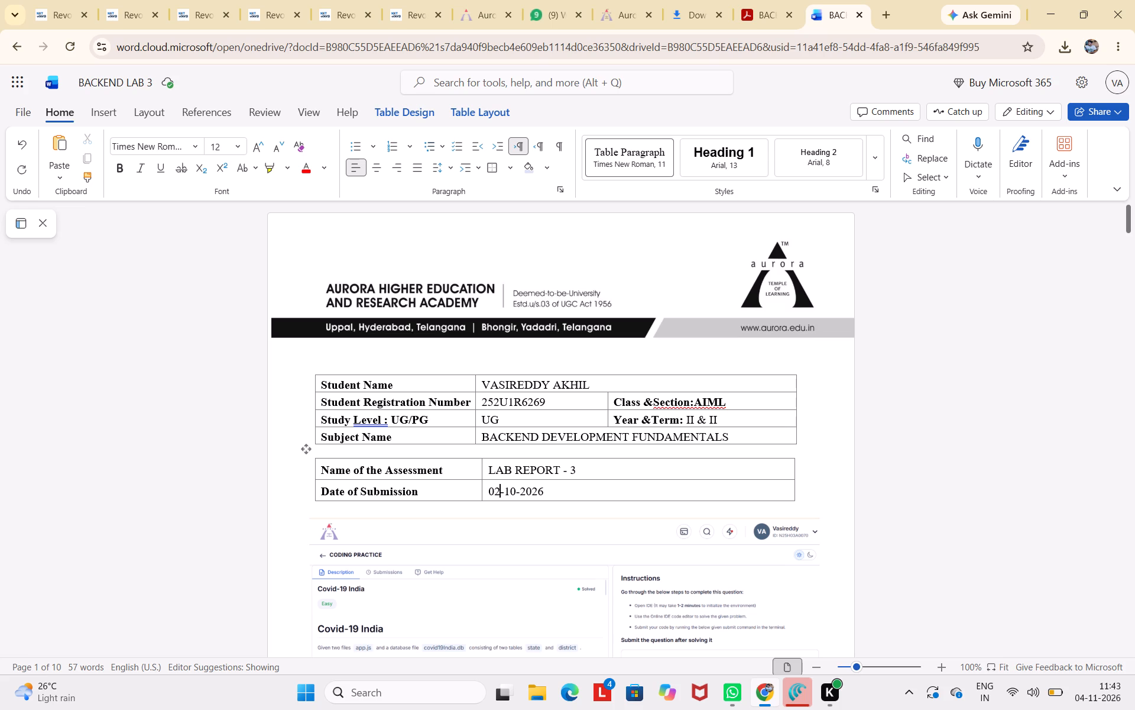
{"action": "key", "text": "BackSpace"}
{"action": "key", "text": "4"}
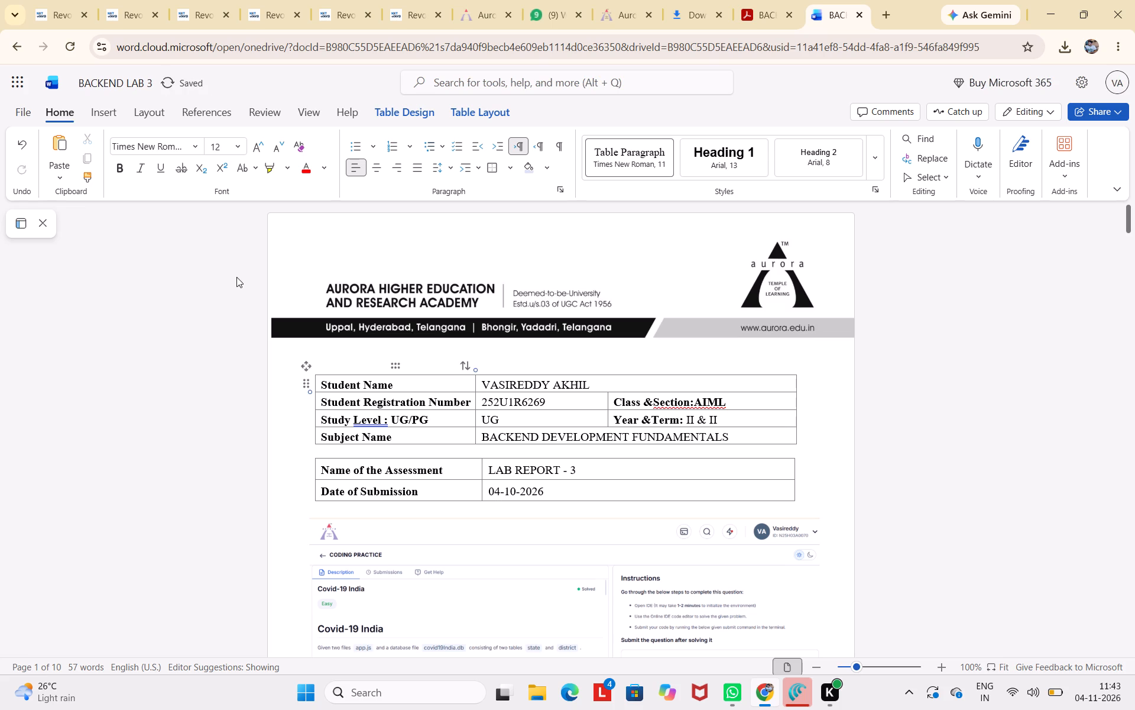
Export the BACKEND LAB 3 document as a PDF and download it.
{"action": "left_click", "coordinate": [19, 113]}
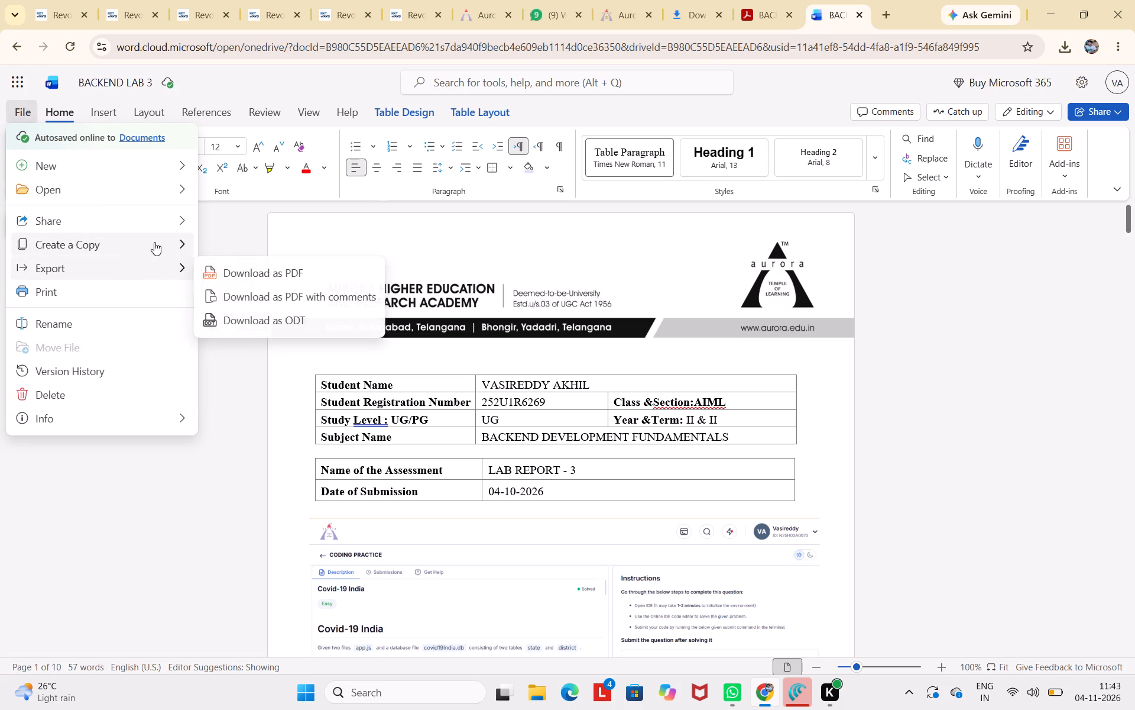
{"action": "left_click", "coordinate": [214, 271]}
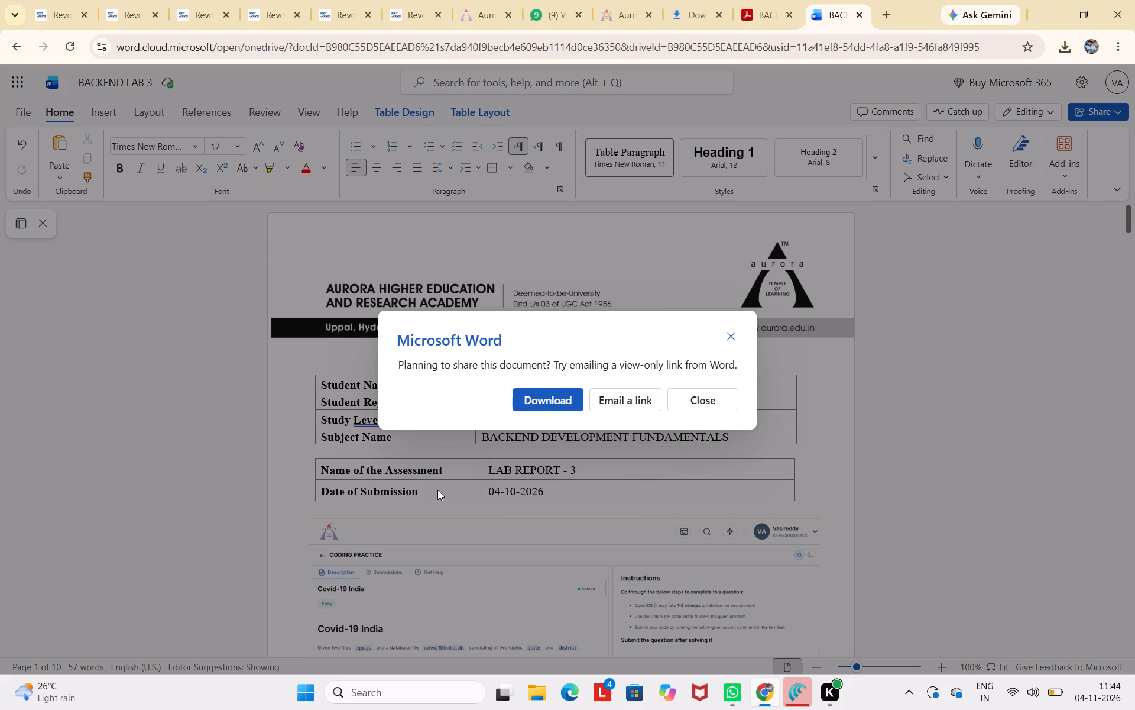
{"action": "left_click", "coordinate": [551, 403]}
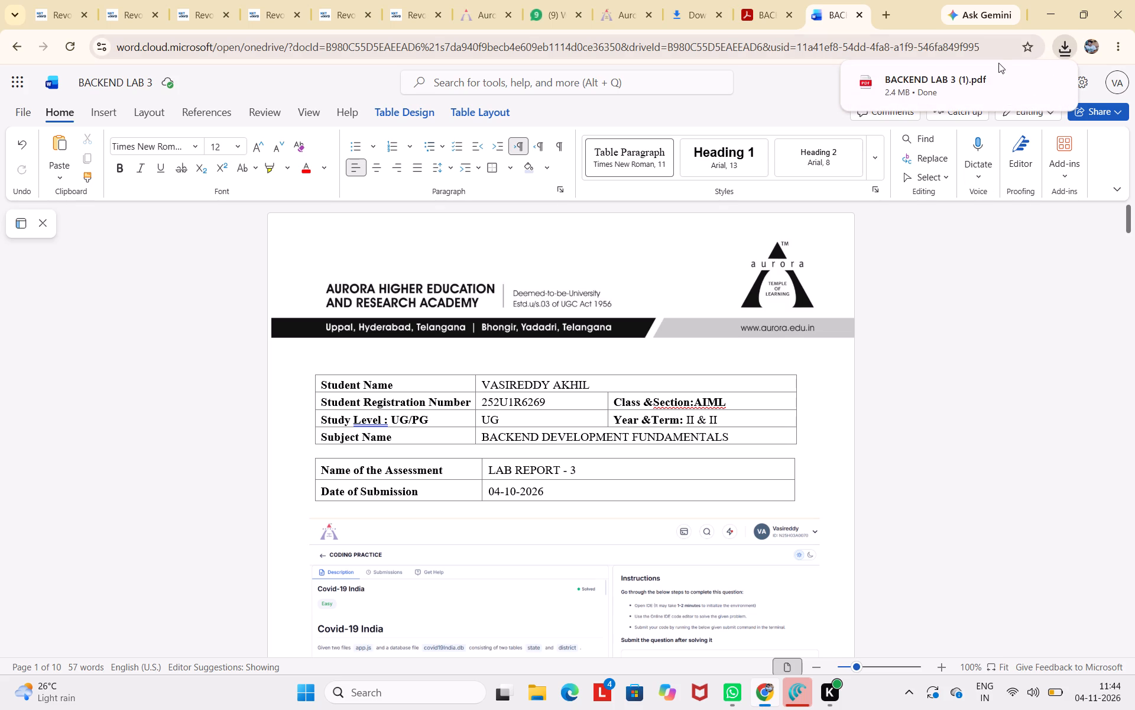
Rename the downloaded BACKEND LAB 3 (1) PDF in the Downloads folder as BACKEND-3 and close the folder window.
{"action": "left_click", "coordinate": [1020, 82]}
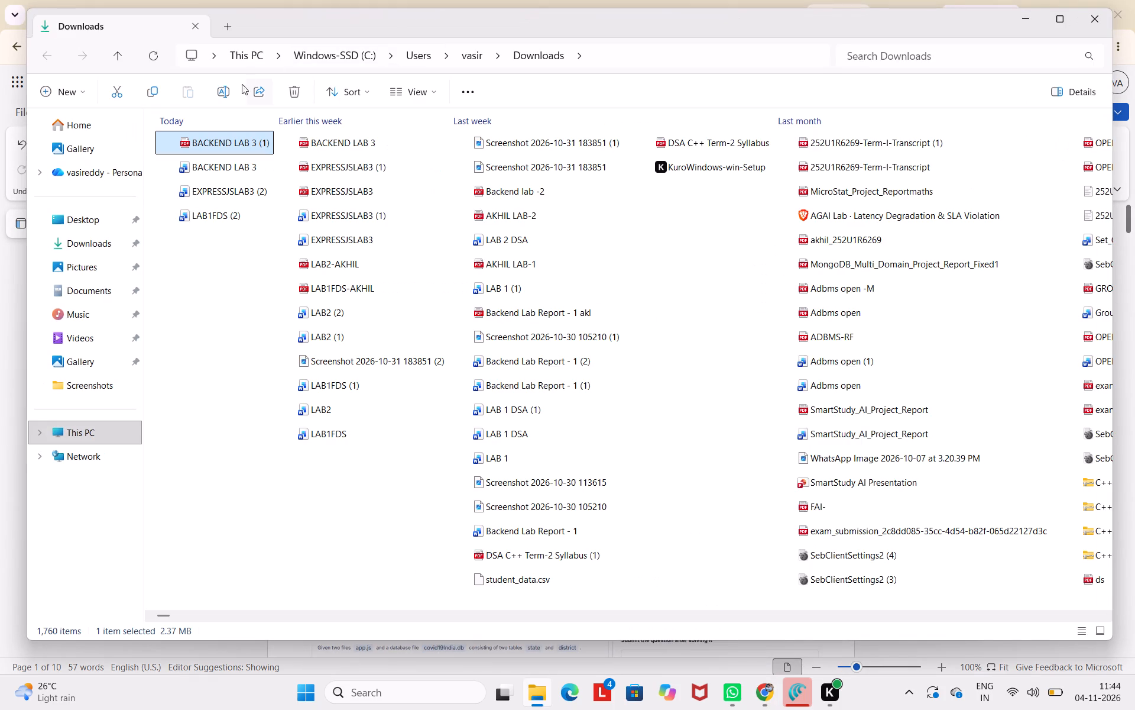
{"action": "left_click", "coordinate": [227, 91]}
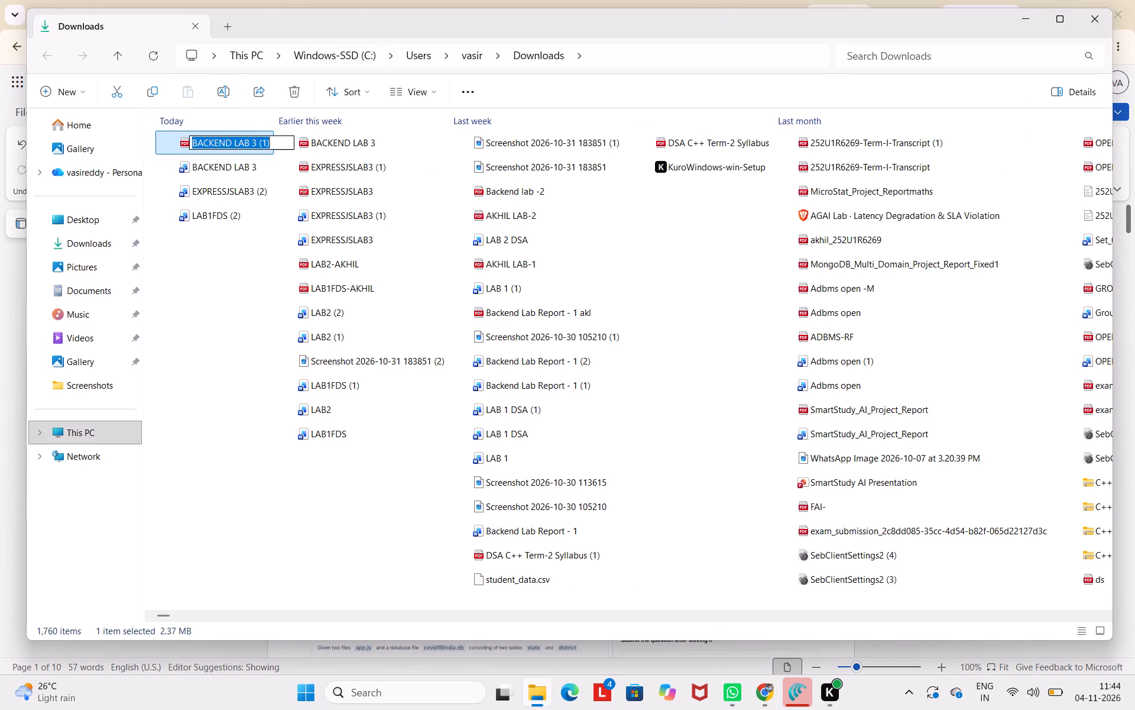
{"action": "key", "text": "BackSpace"}
{"action": "type", "text": "BACKEND"}
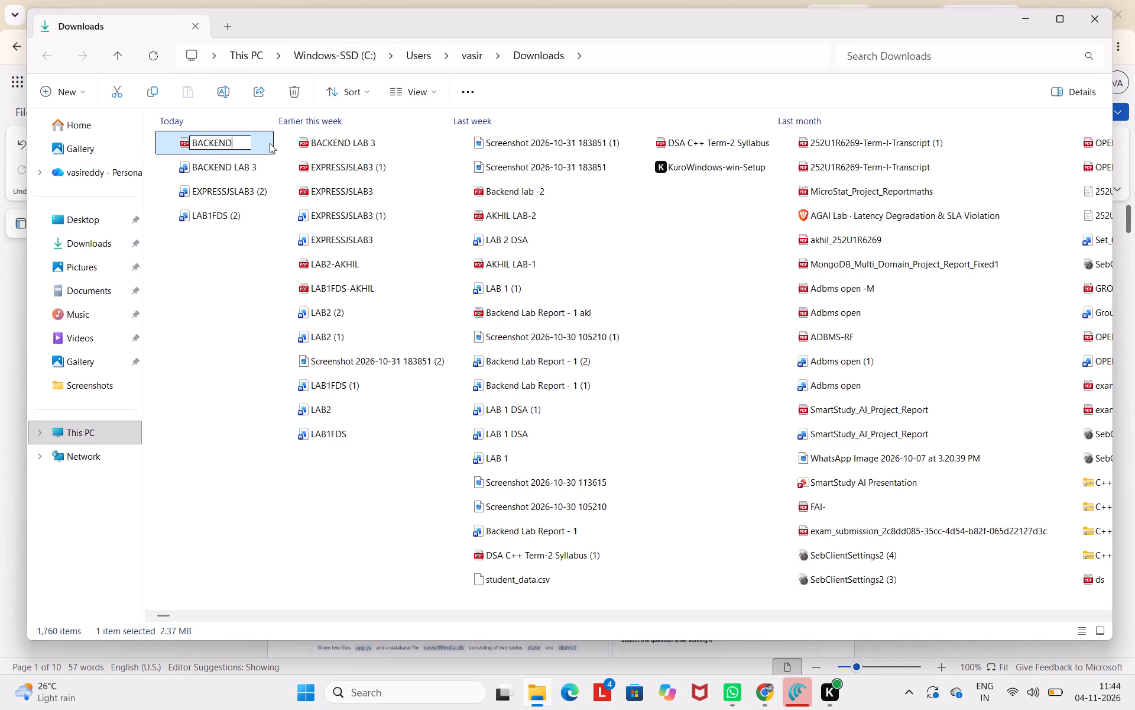
{"action": "type", "text": "-3"}
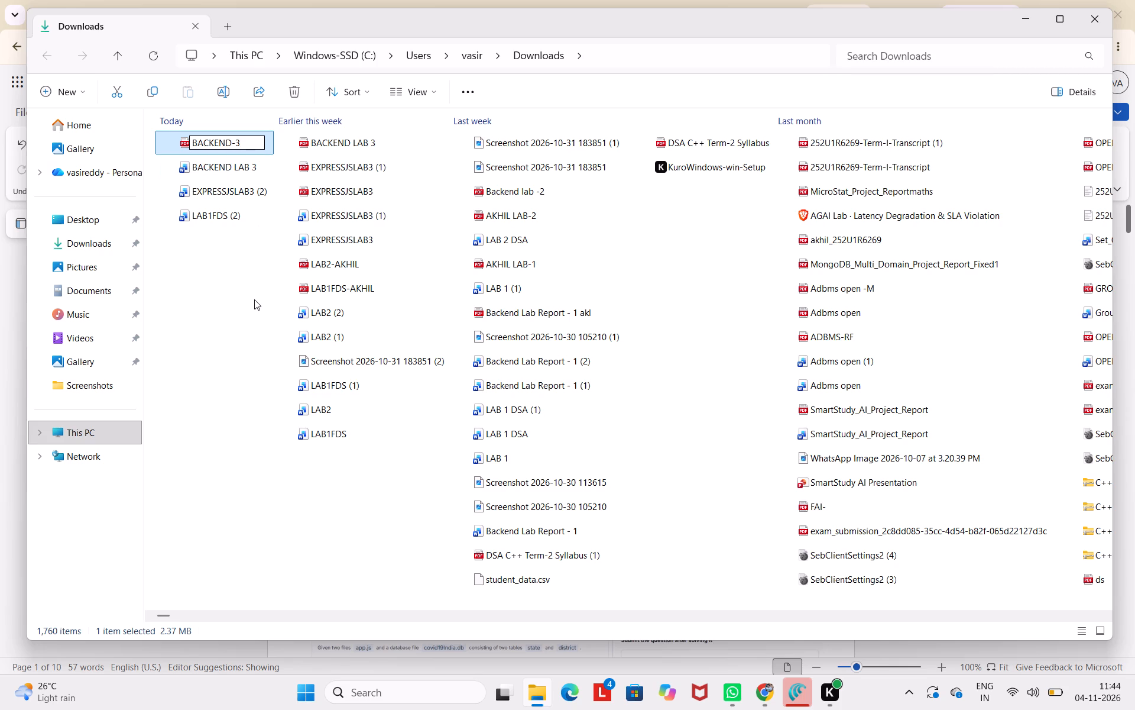
{"action": "left_click", "coordinate": [254, 299]}
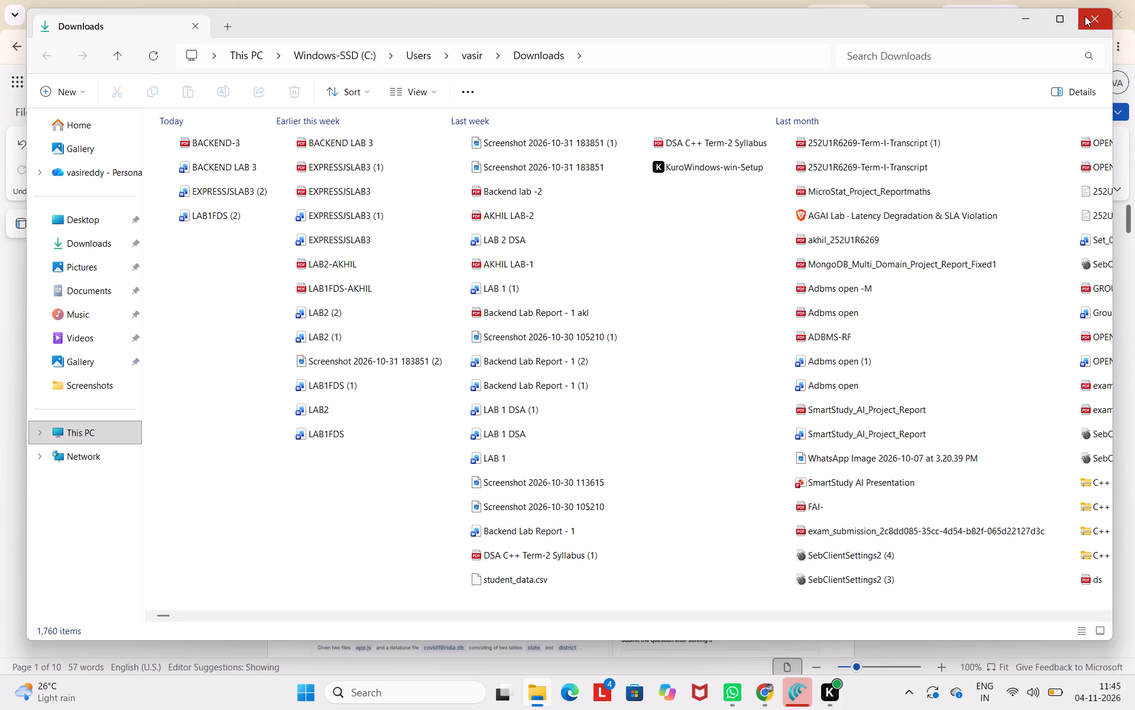
{"action": "left_click", "coordinate": [1085, 16]}
In the Aurora portal's assessments for Backend Development Fundamentals, upload the BACKEND-3 PDF as the new Lab Report 3 submission.
{"action": "left_click", "coordinate": [494, 0]}
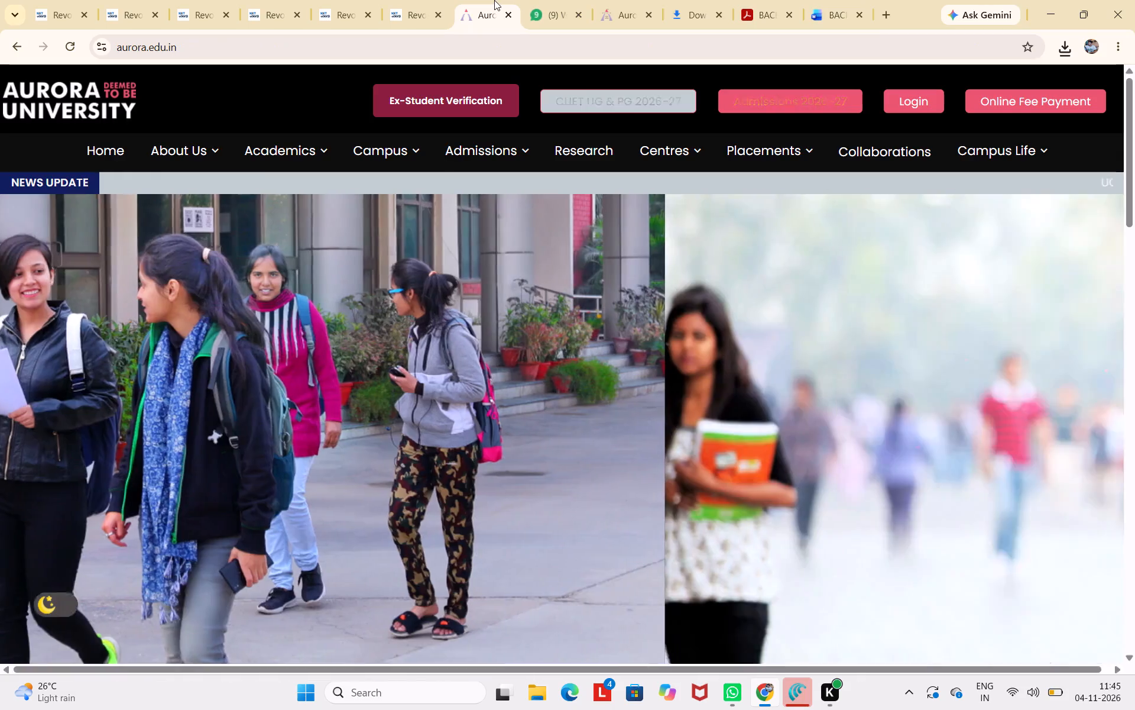
{"action": "left_click", "coordinate": [640, 7]}
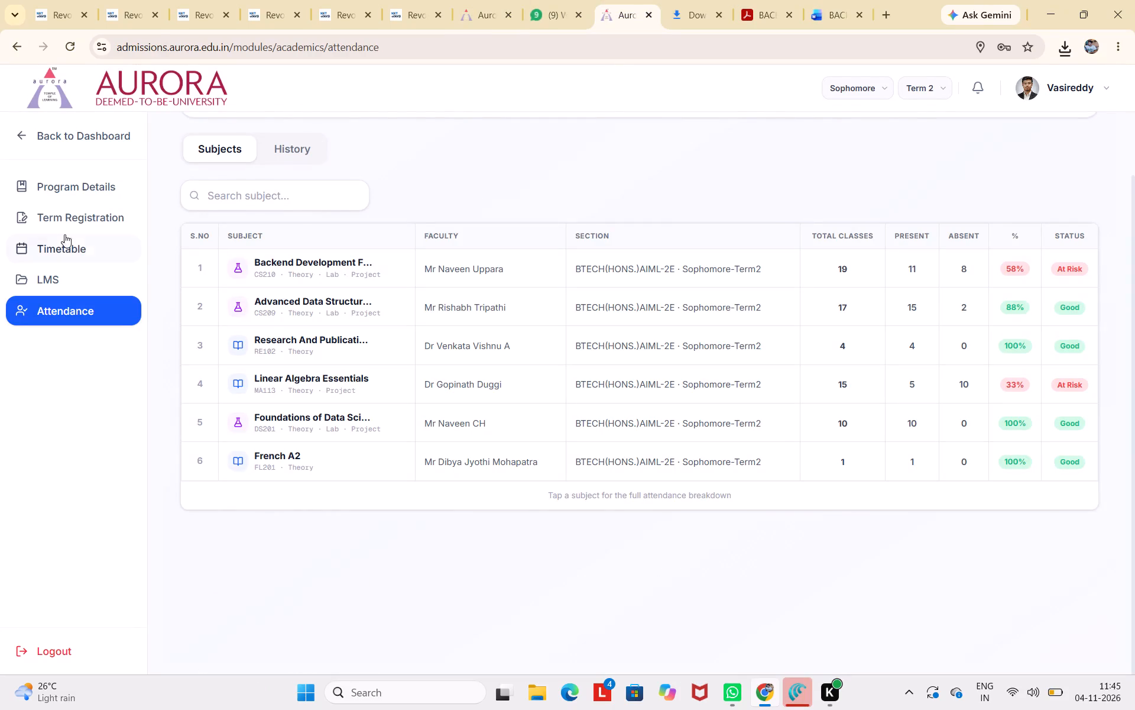
{"action": "left_click", "coordinate": [29, 150]}
{"action": "left_click", "coordinate": [28, 122]}
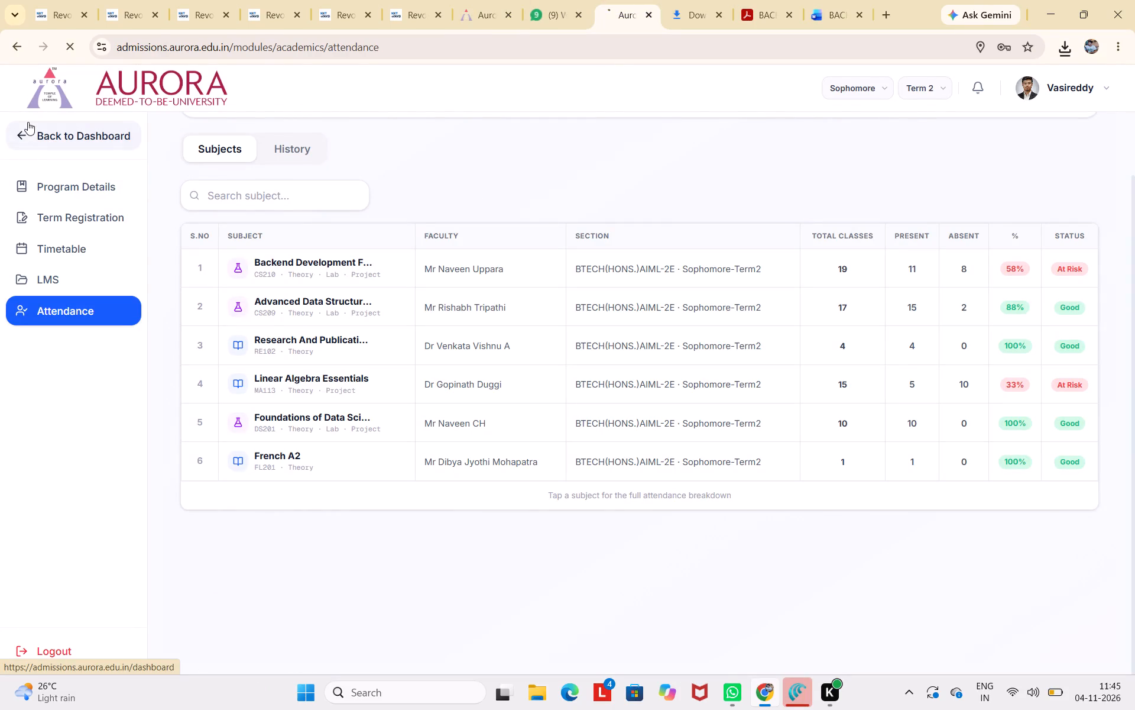
{"action": "left_click", "coordinate": [332, 384]}
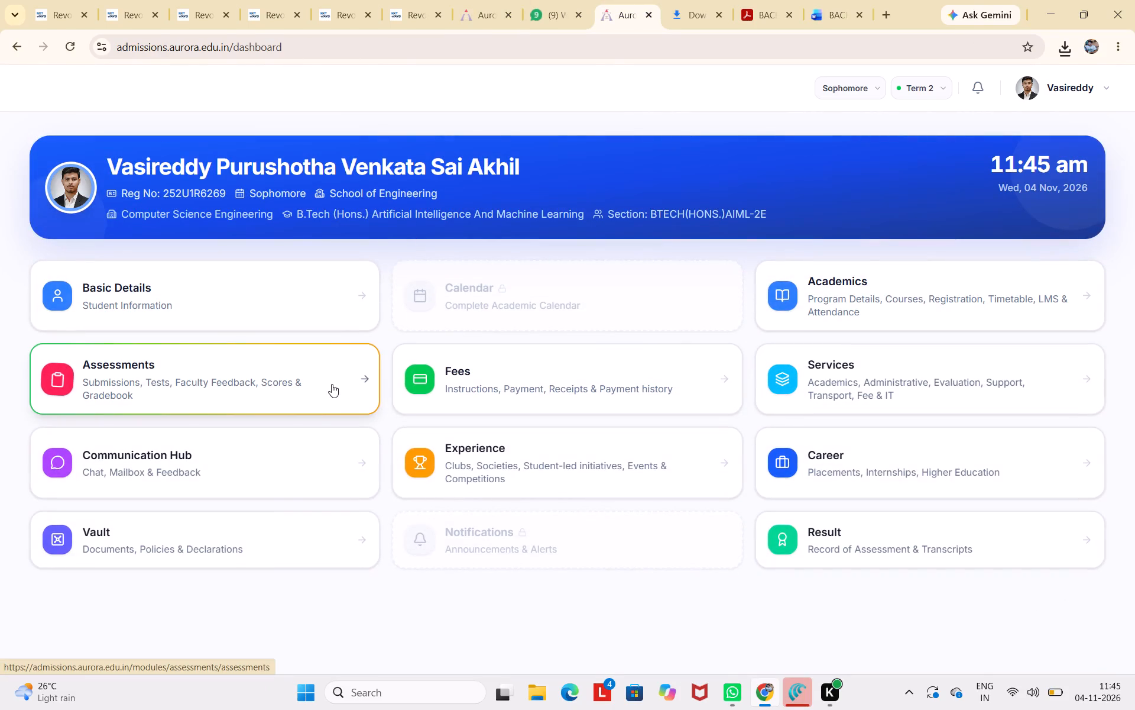
{"action": "left_click", "coordinate": [332, 384]}
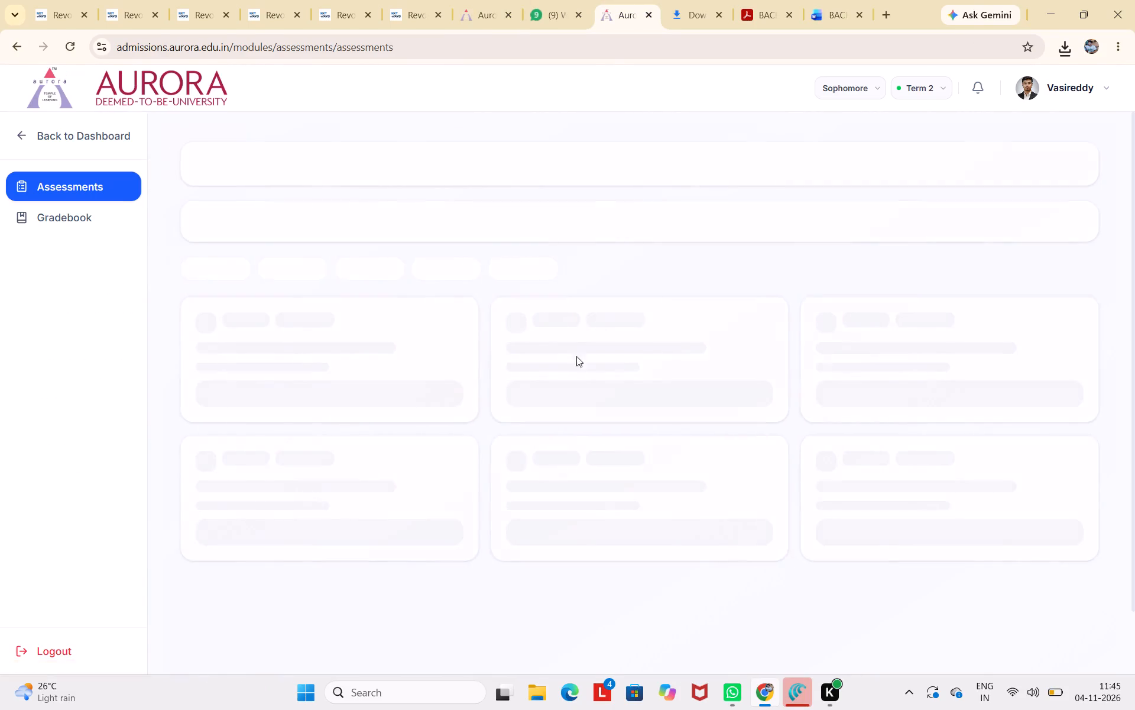
{"action": "scroll", "coordinate": [686, 454], "scroll_direction": "down", "scroll_amount": 2}
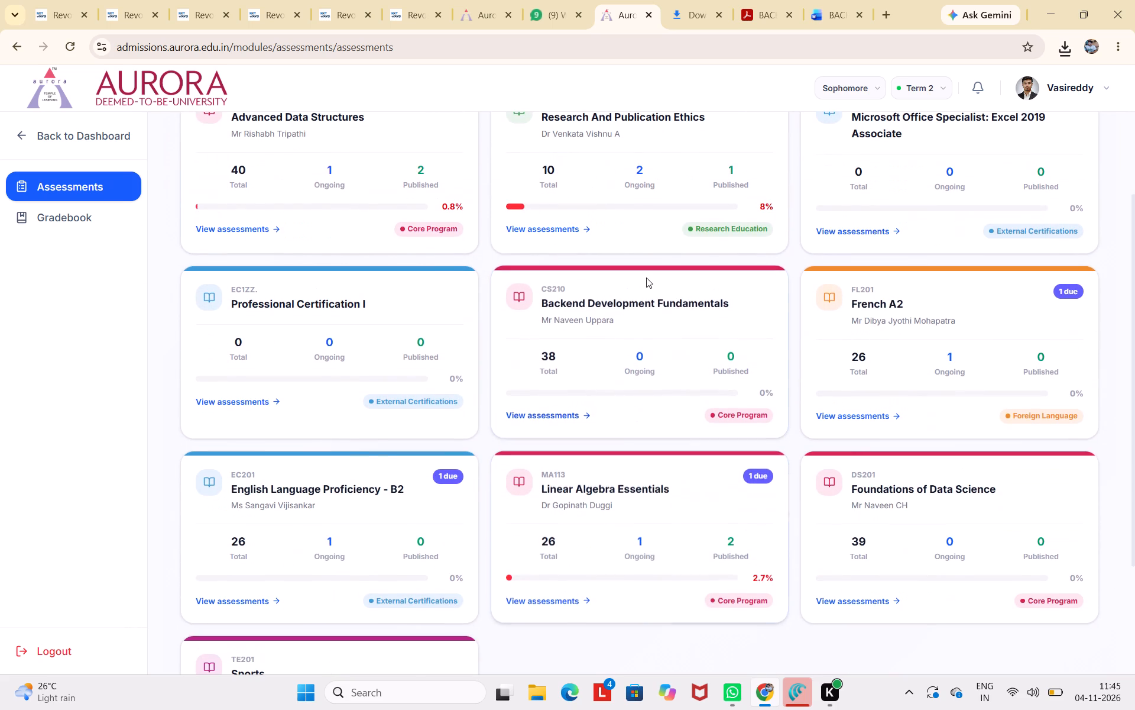
{"action": "left_click", "coordinate": [646, 276]}
{"action": "scroll", "coordinate": [914, 553], "scroll_direction": "down", "scroll_amount": 1}
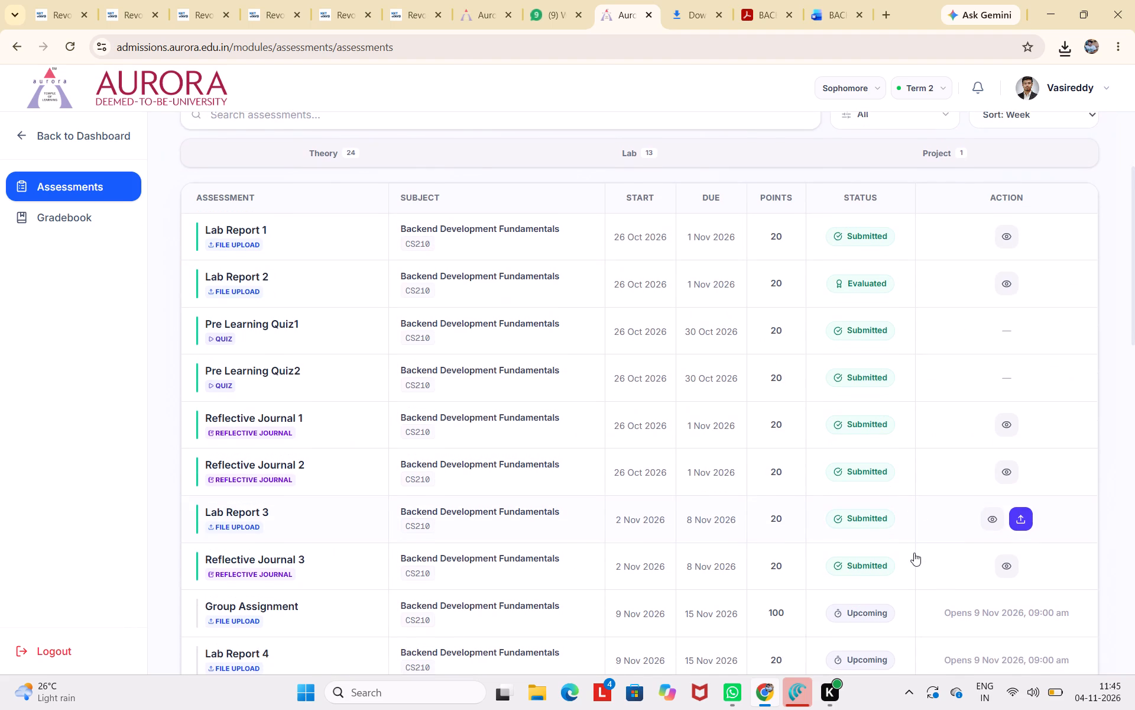
{"action": "left_click", "coordinate": [1029, 522]}
{"action": "left_click", "coordinate": [1025, 521]}
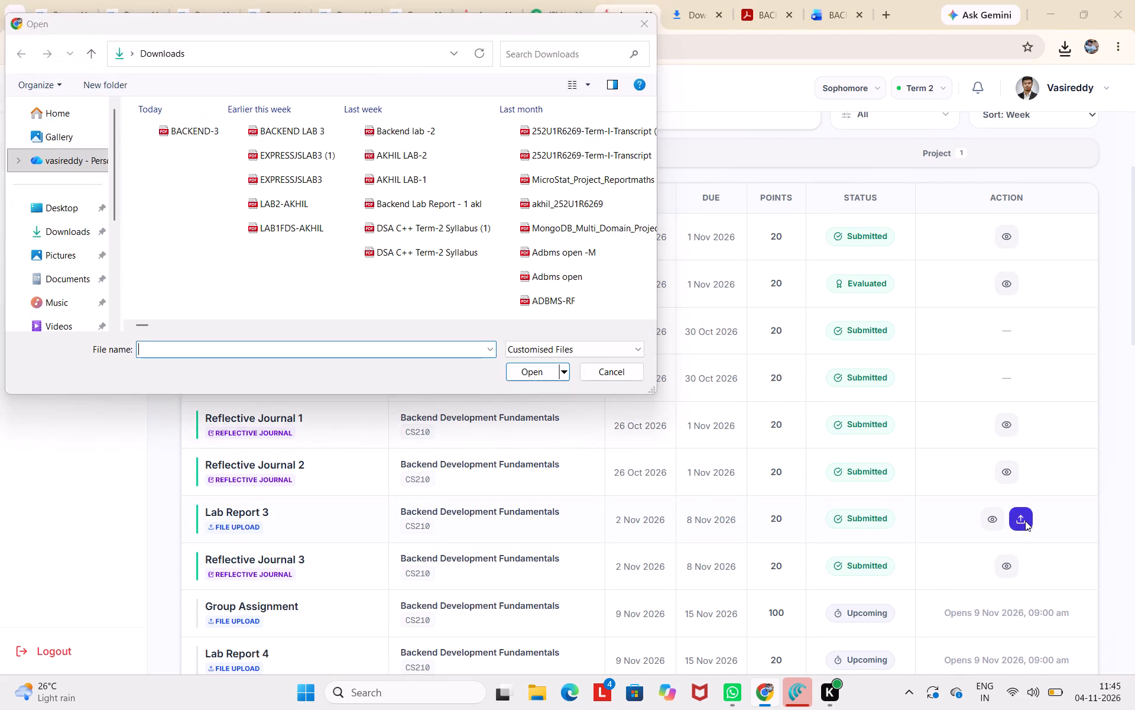
{"action": "double_click", "coordinate": [196, 134]}
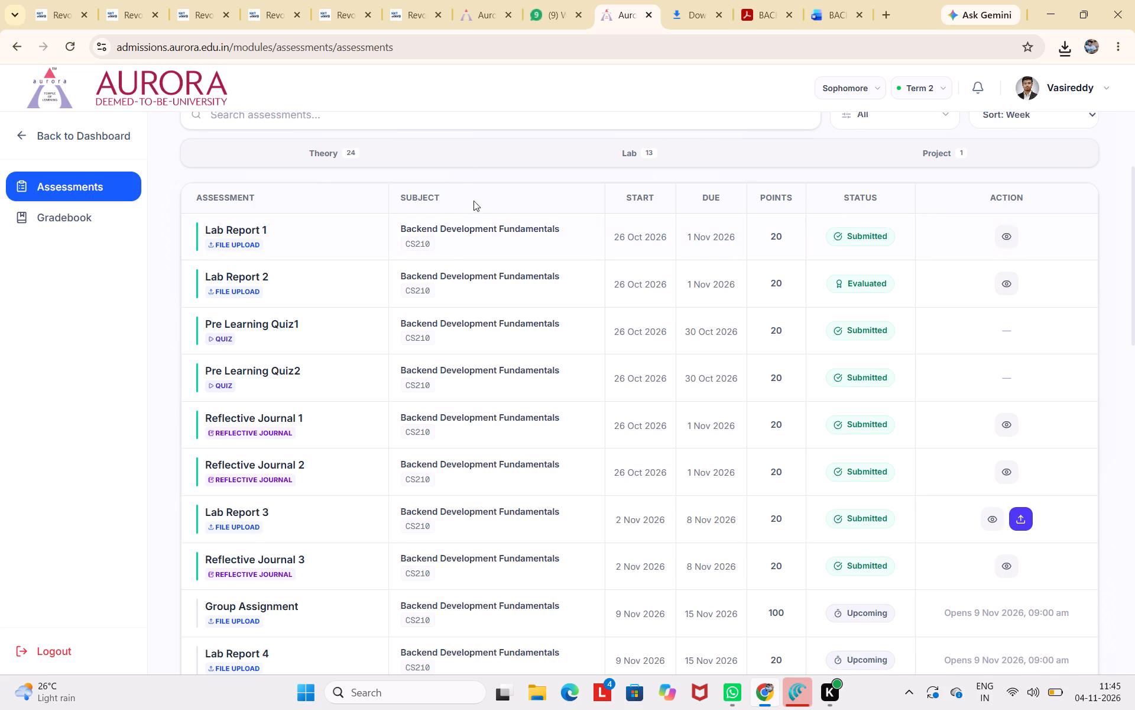
View the submitted Lab Report 3 file to check the upload, and return to the assessments list.
{"action": "triple_click", "coordinate": [988, 518]}
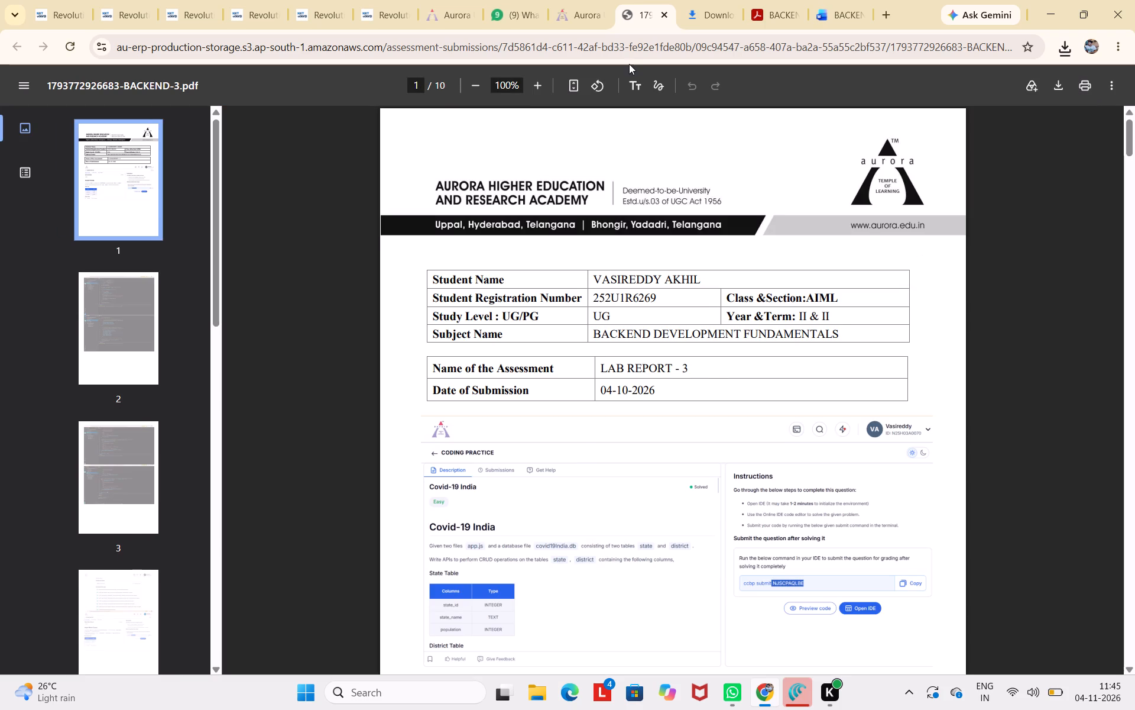
{"action": "left_click", "coordinate": [608, 26]}
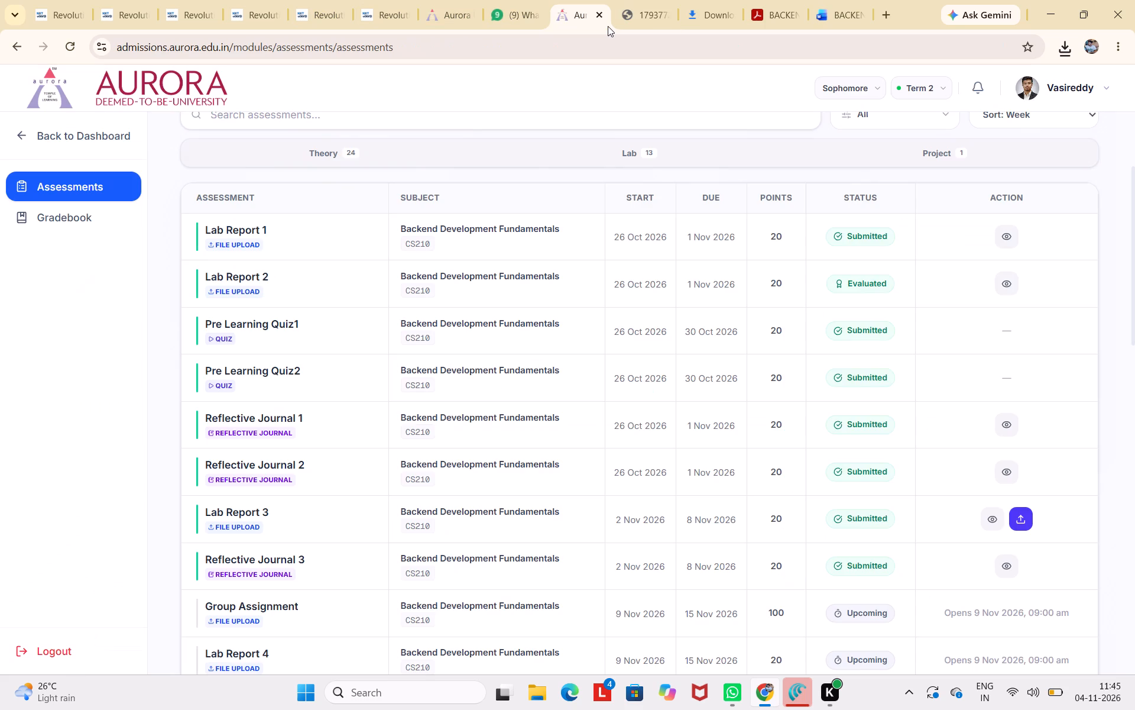
Examine the class-by-class attendance records for Backend Development Fundamentals in the portal's Academics section, continuing to the second page.
{"action": "left_click", "coordinate": [21, 128]}
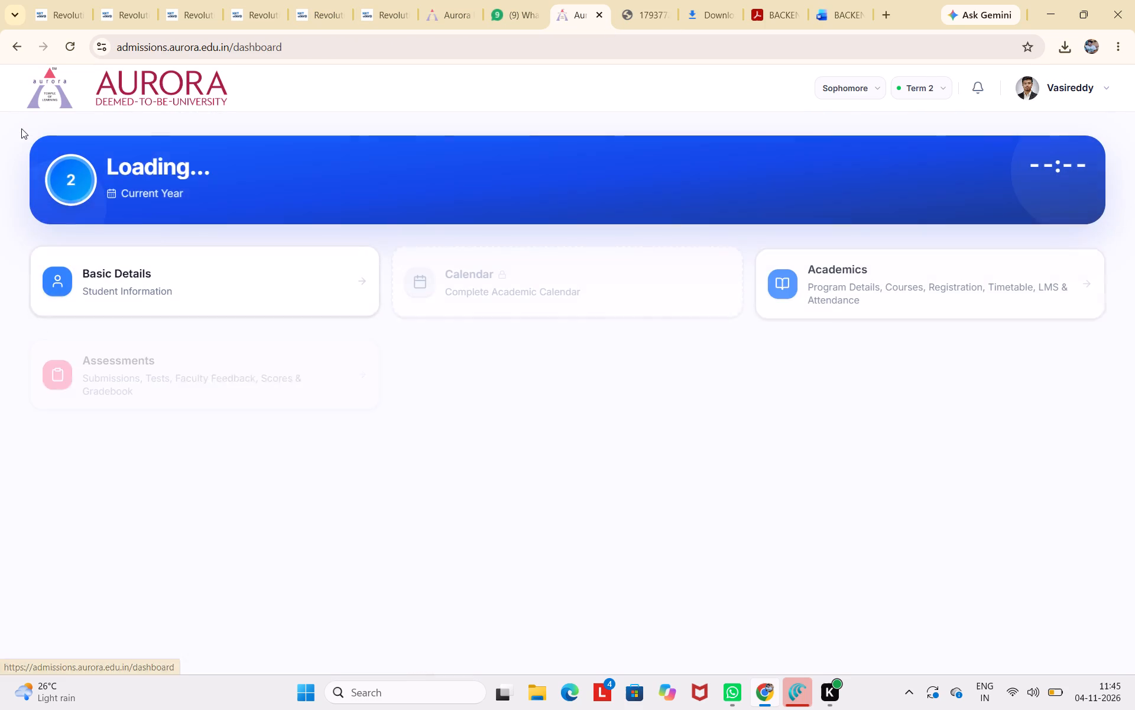
{"action": "left_click", "coordinate": [812, 327]}
{"action": "left_click", "coordinate": [812, 327]}
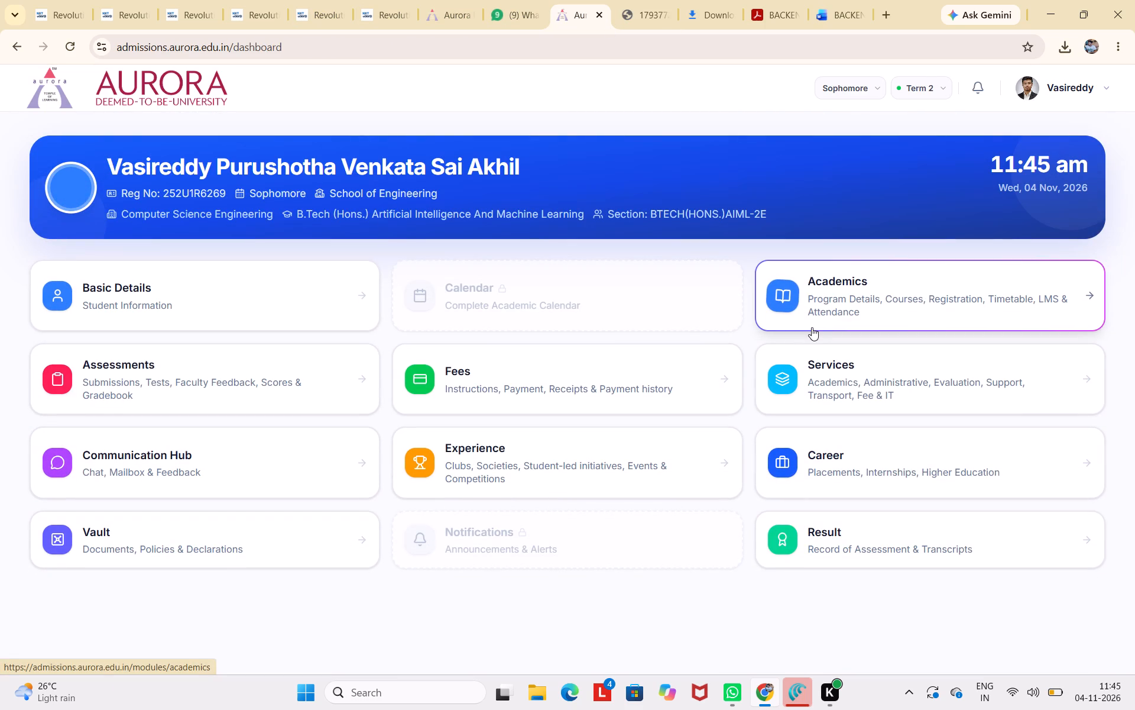
{"action": "left_click", "coordinate": [839, 307]}
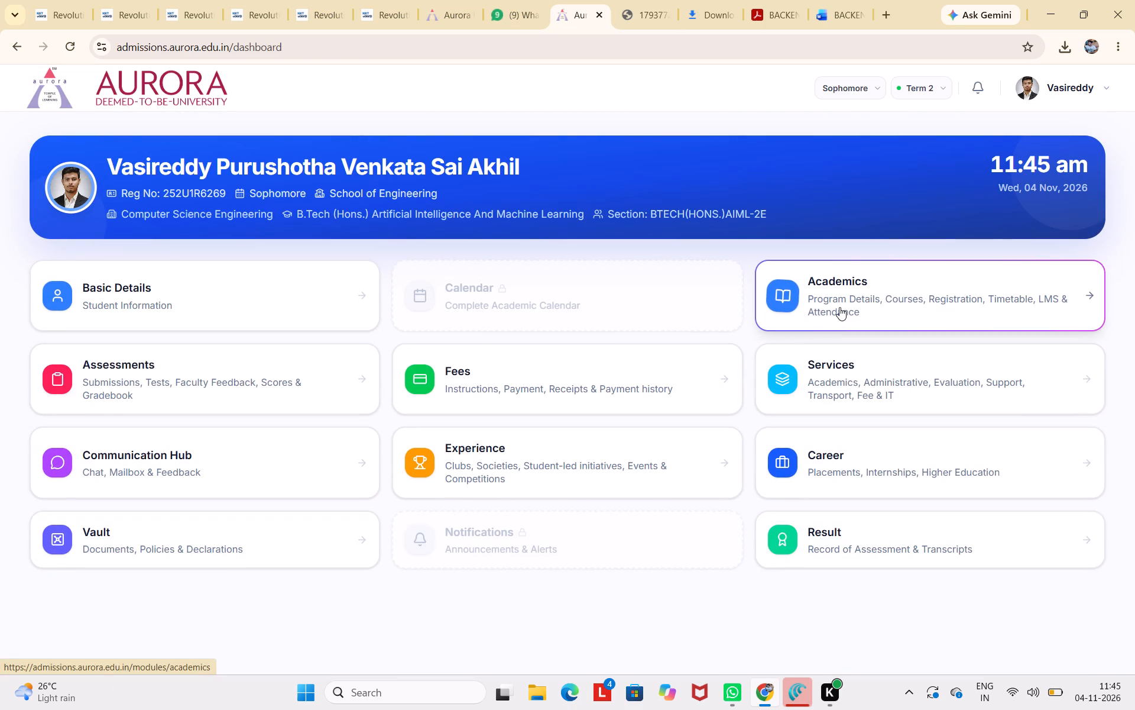
{"action": "left_click", "coordinate": [916, 282]}
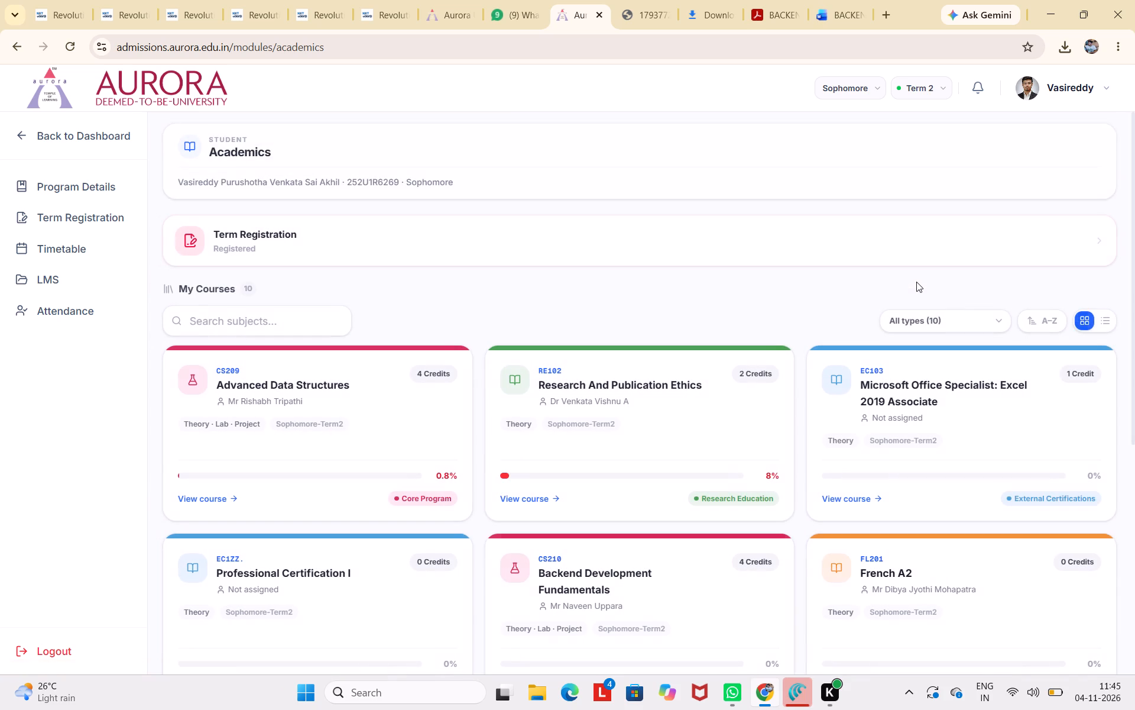
{"action": "left_click", "coordinate": [85, 315]}
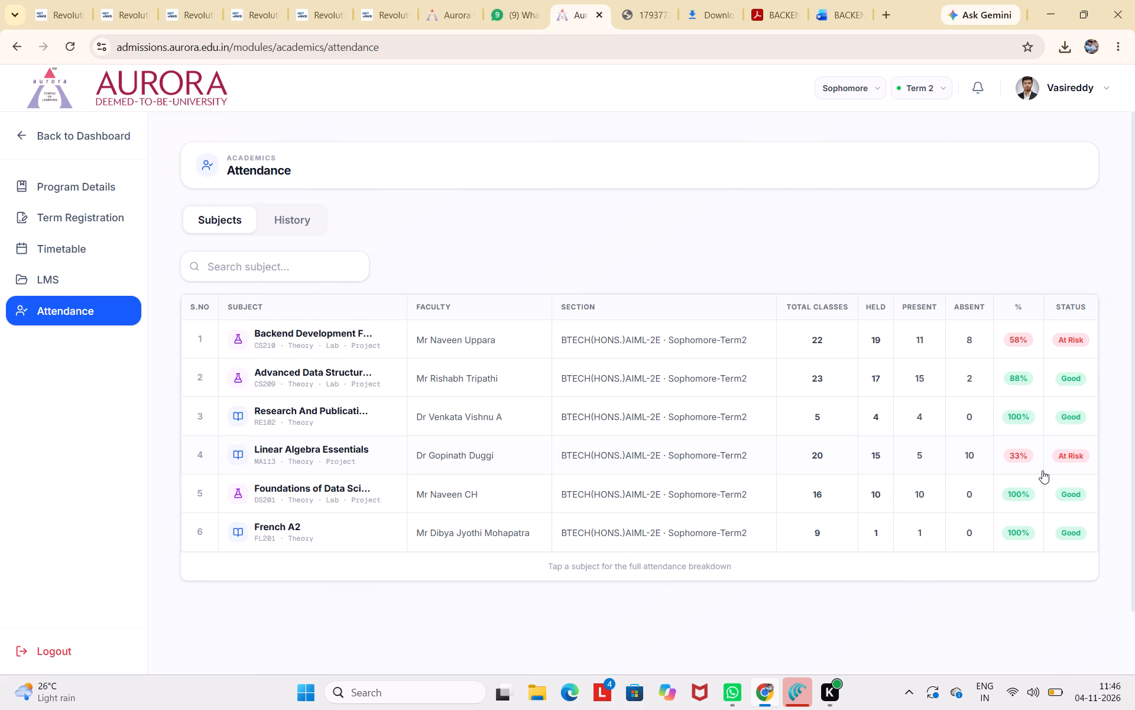
{"action": "scroll", "coordinate": [1052, 438], "scroll_direction": "down", "scroll_amount": 1}
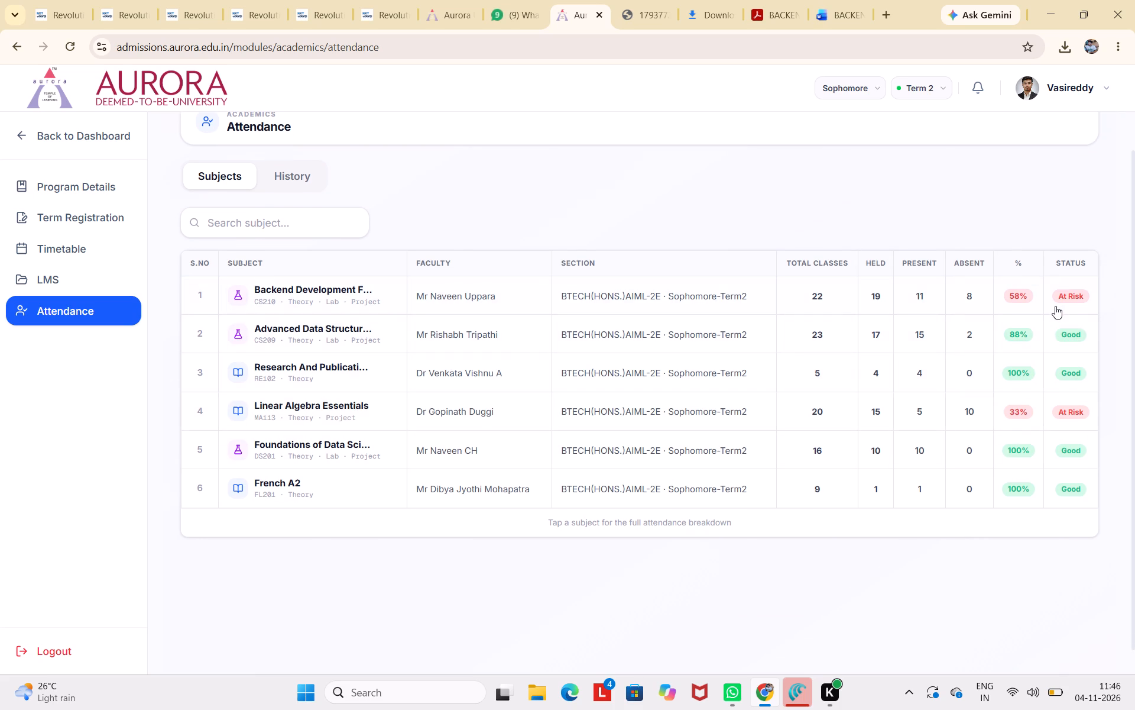
{"action": "left_click", "coordinate": [1055, 306]}
{"action": "scroll", "coordinate": [928, 585], "scroll_direction": "down", "scroll_amount": 5}
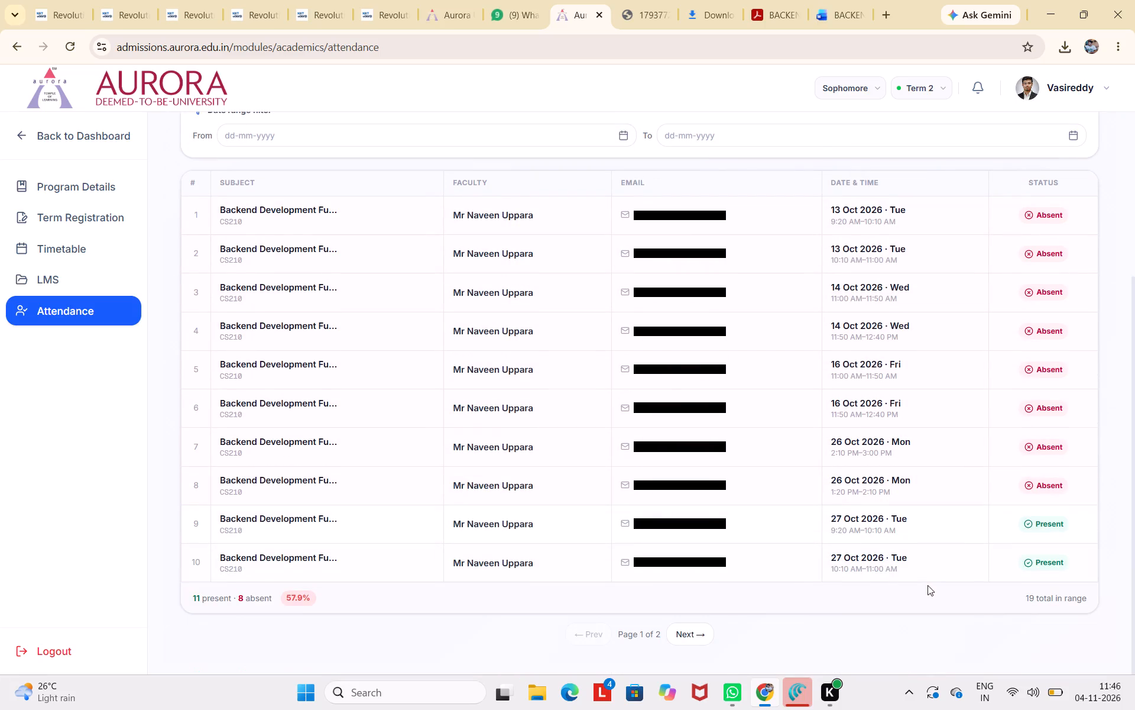
{"action": "left_click", "coordinate": [694, 634]}
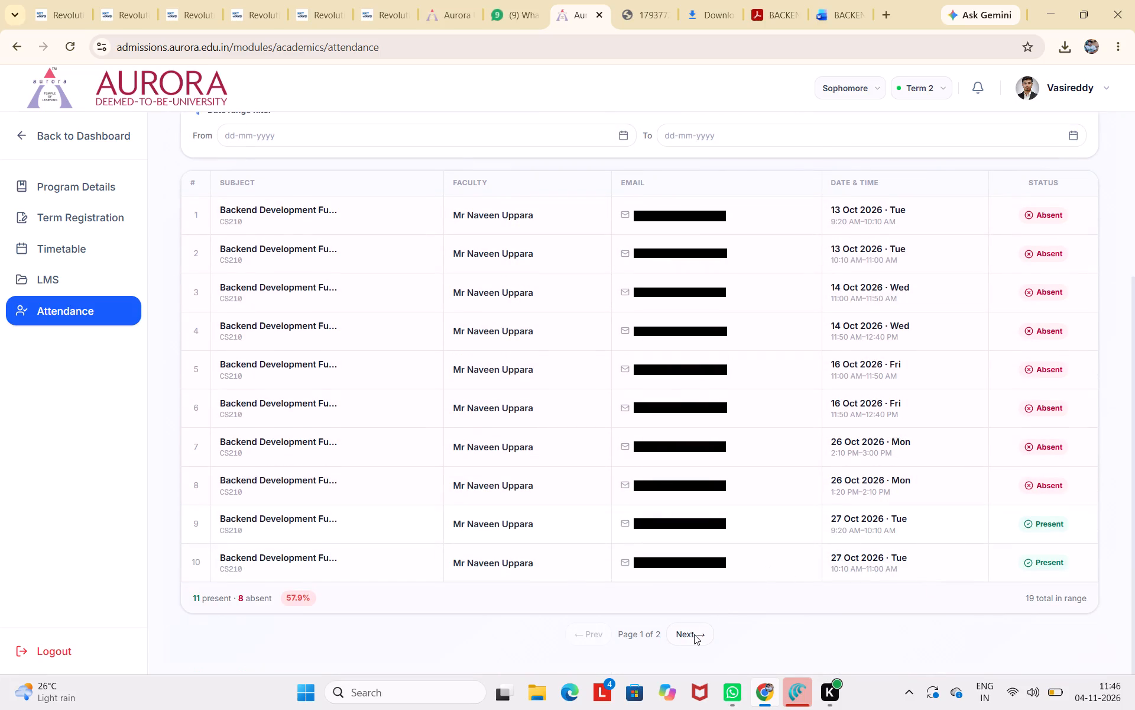